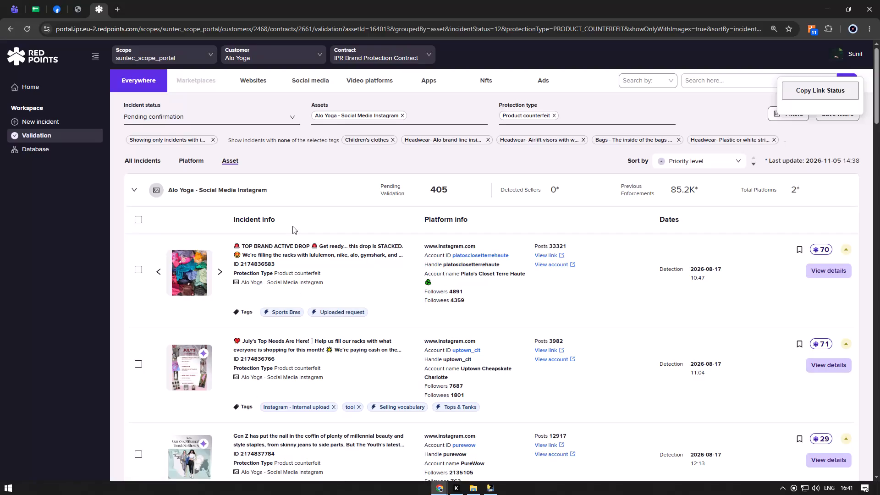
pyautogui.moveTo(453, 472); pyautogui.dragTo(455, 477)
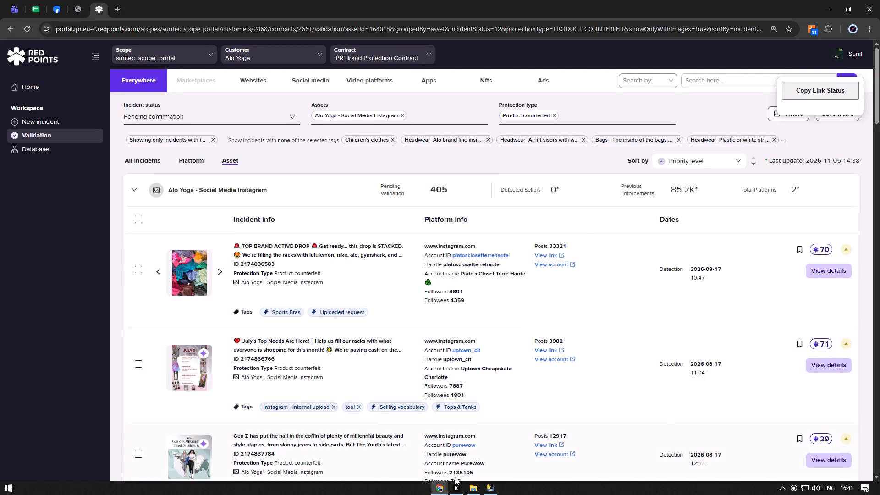
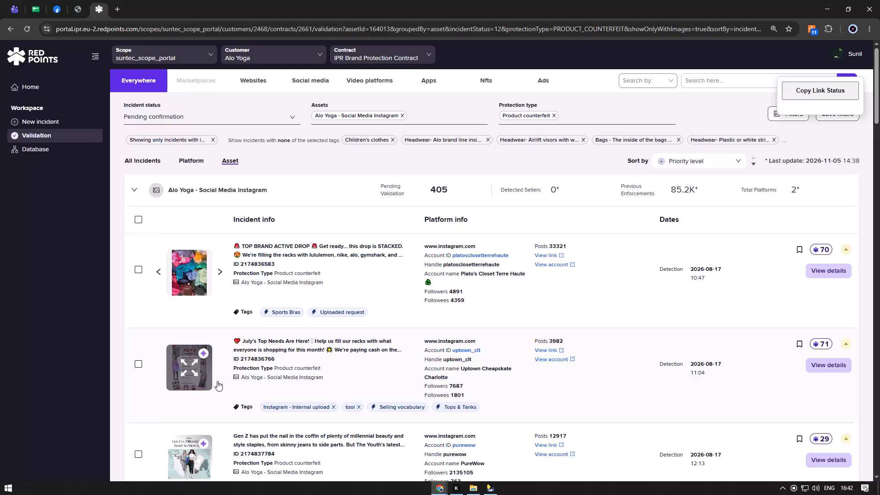
# Mark the uptown_clt and platosclosetterrehaute incidents for bulk action, and open the latter's post images for a check.
pyautogui.press('Escape')
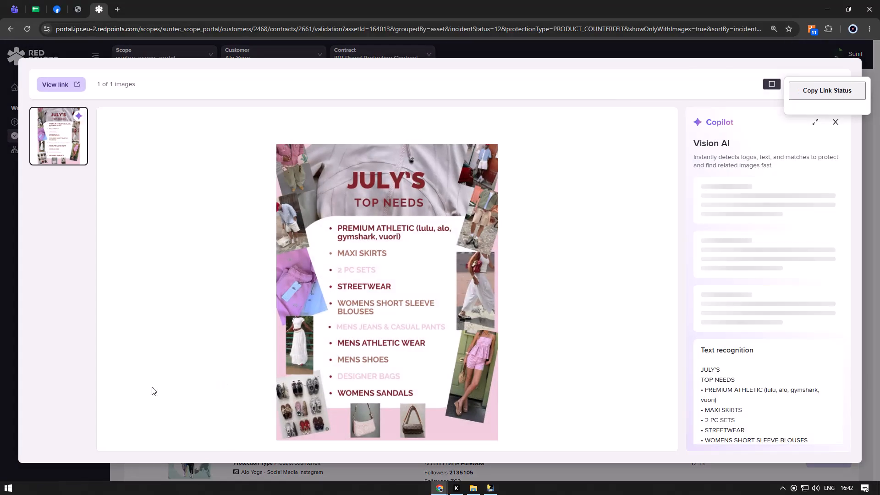
pyautogui.click(138, 363)
pyautogui.scroll(3, 138, 364)
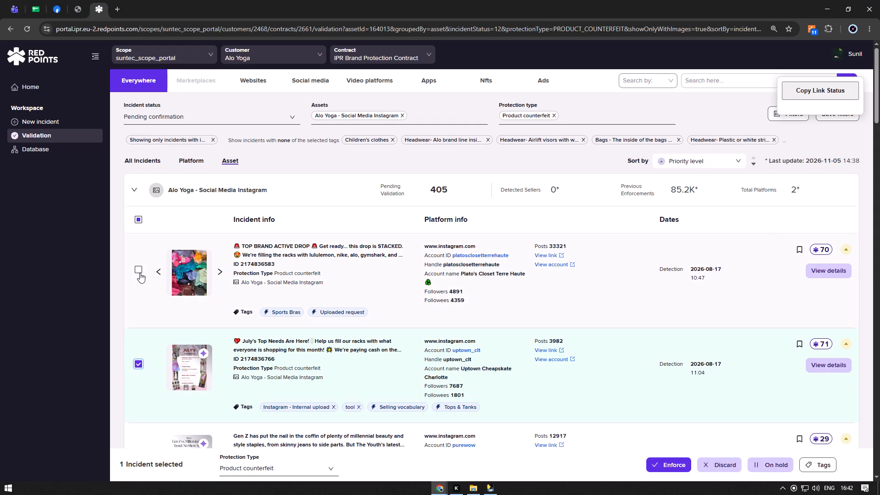
pyautogui.click(139, 273)
pyautogui.click(200, 275)
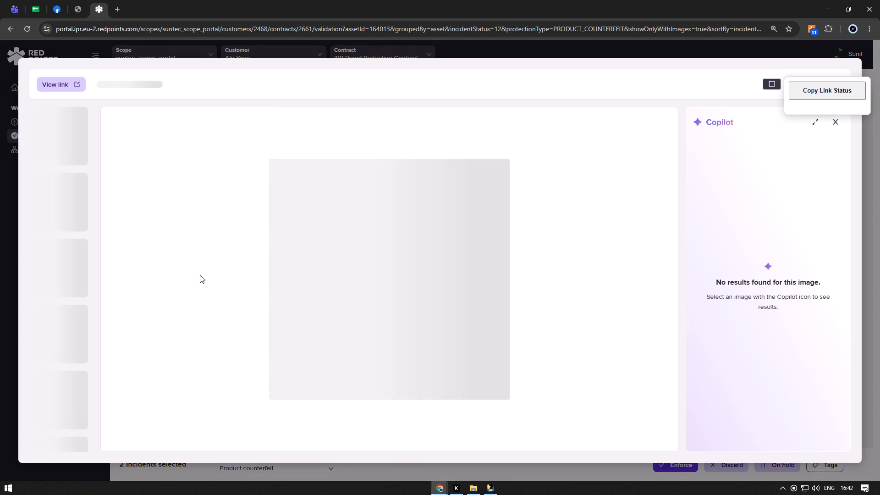
pyautogui.press('Escape')
pyautogui.scroll(-4, 149, 336)
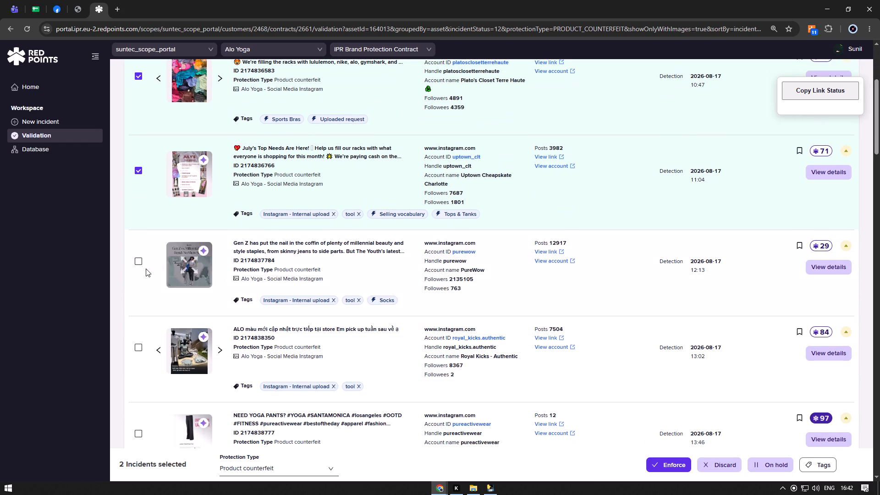
# Select the purewow and sports_gallerie incidents in the Alo Yoga Instagram validation list.
pyautogui.click(137, 260)
pyautogui.scroll(-4, 133, 350)
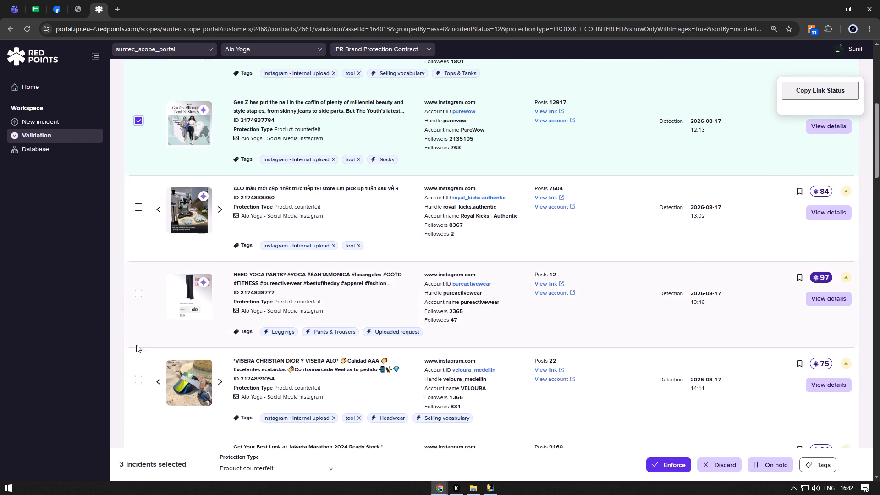
pyautogui.scroll(-3, 136, 345)
pyautogui.click(136, 287)
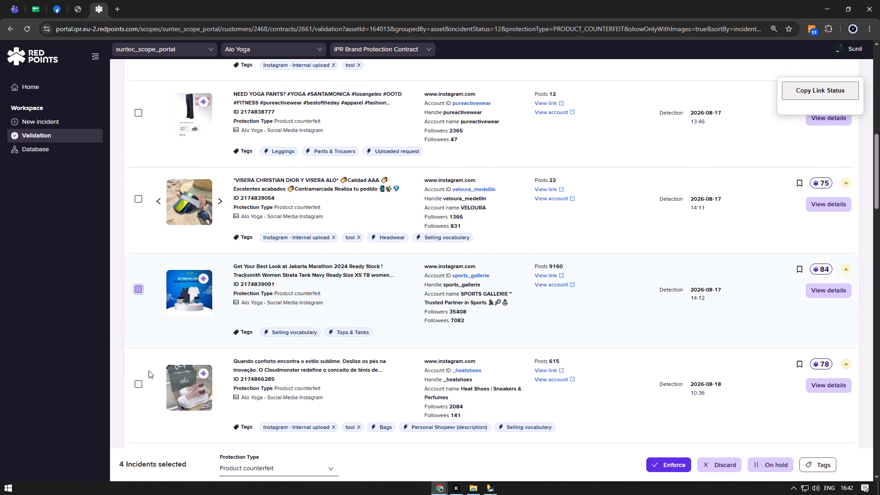
pyautogui.scroll(-5, 148, 371)
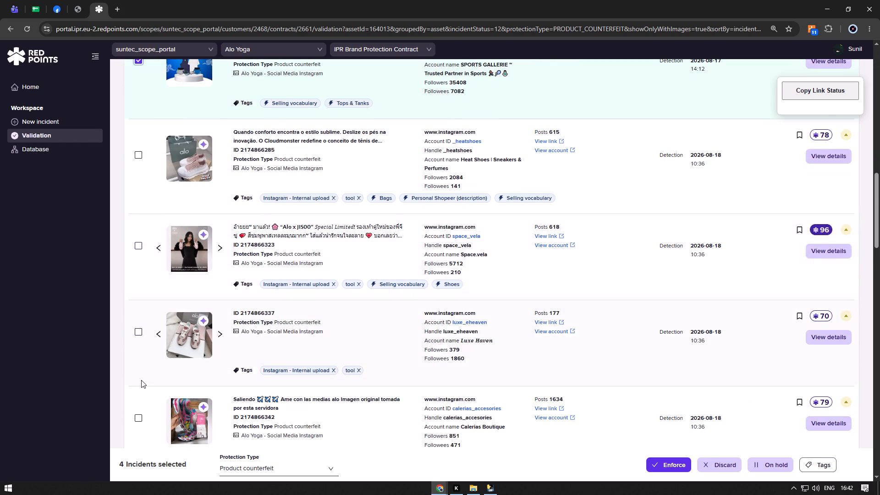
pyautogui.scroll(-3, 141, 380)
pyautogui.click(147, 273)
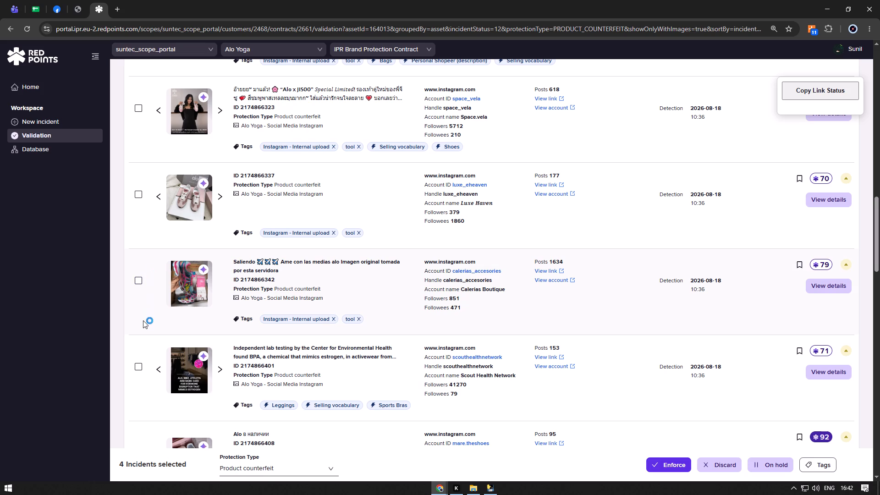
pyautogui.click(176, 264)
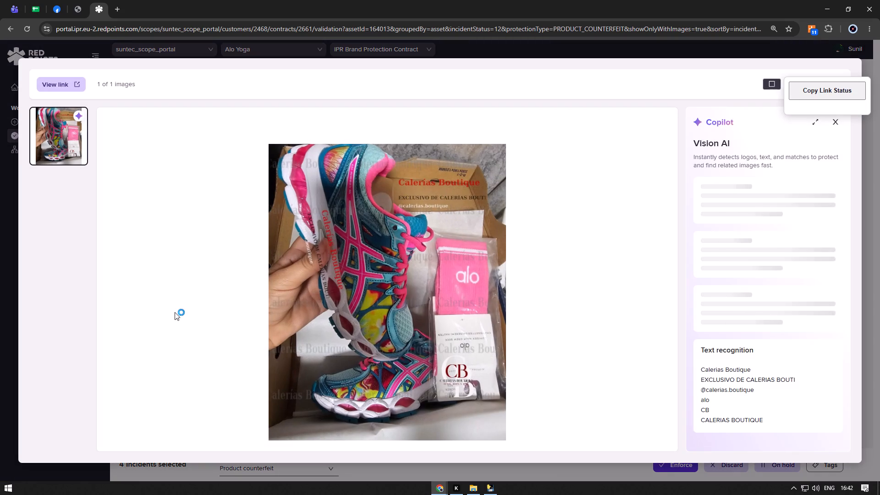
# Close the shoe image preview and add the scouthealthnetwork and 2inmoms incidents to the selection.
pyautogui.press('Escape')
pyautogui.scroll(-2, 174, 312)
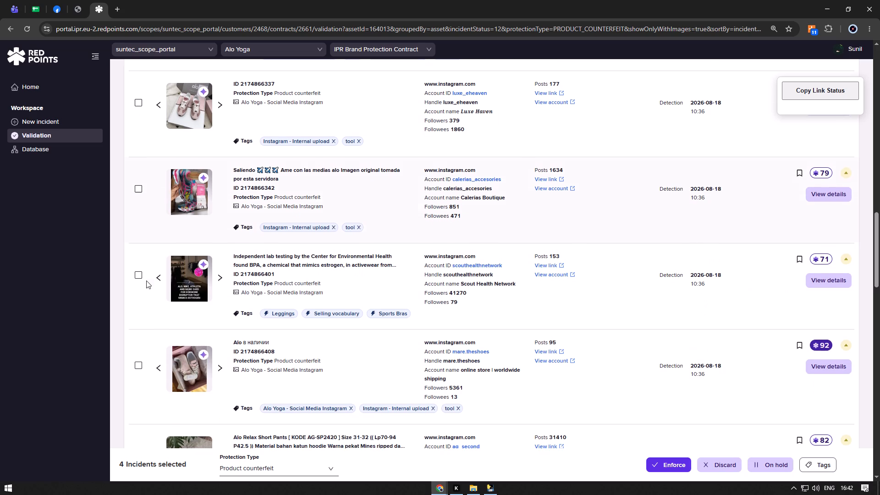
pyautogui.click(135, 276)
pyautogui.scroll(-5, 126, 349)
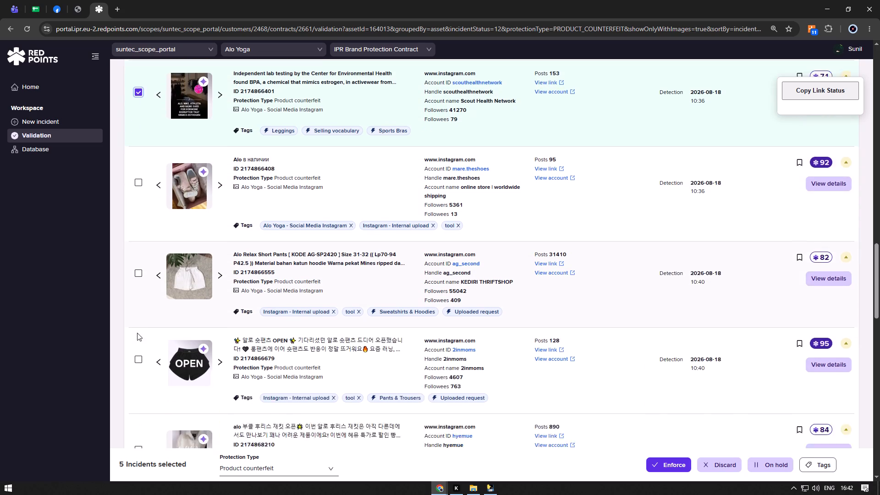
pyautogui.click(140, 314)
# Highlight the full Korean title of the 2inmoms incident and look up the highlighted text.
pyautogui.scroll(-1, 148, 337)
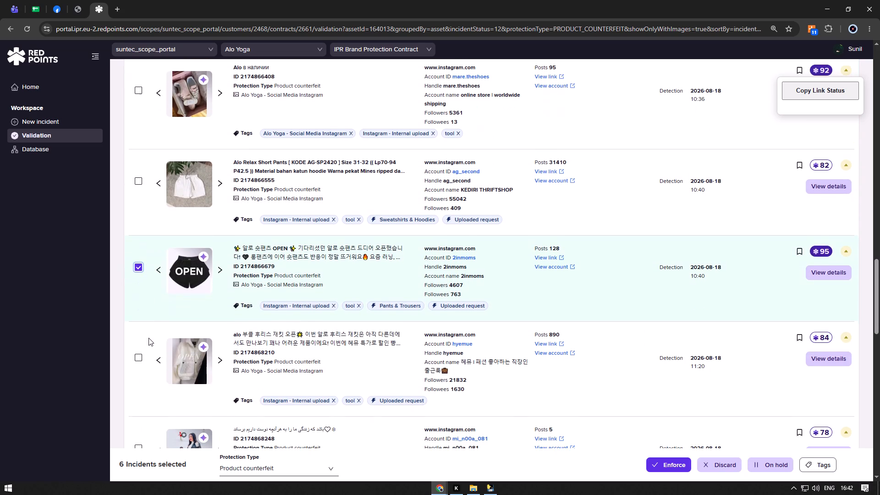
pyautogui.moveTo(236, 248); pyautogui.dragTo(393, 260)
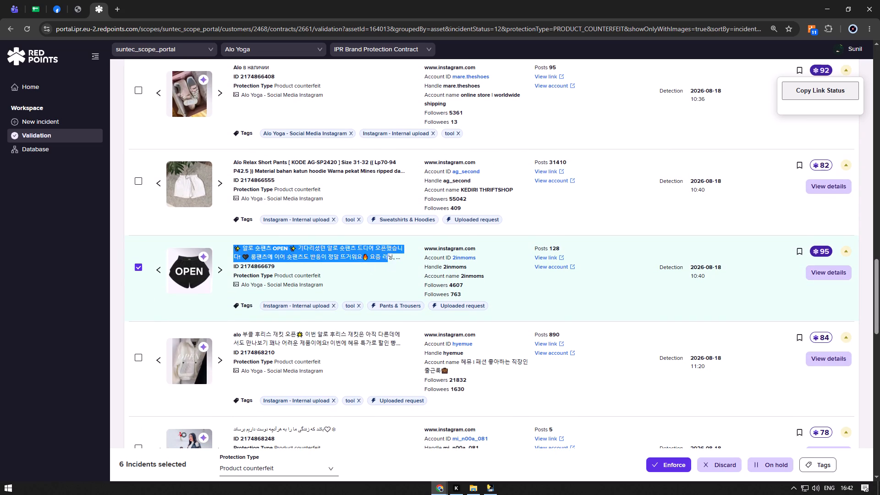
pyautogui.moveTo(393, 260); pyautogui.dragTo(400, 258)
pyautogui.rightClick(373, 252)
pyautogui.click(416, 340)
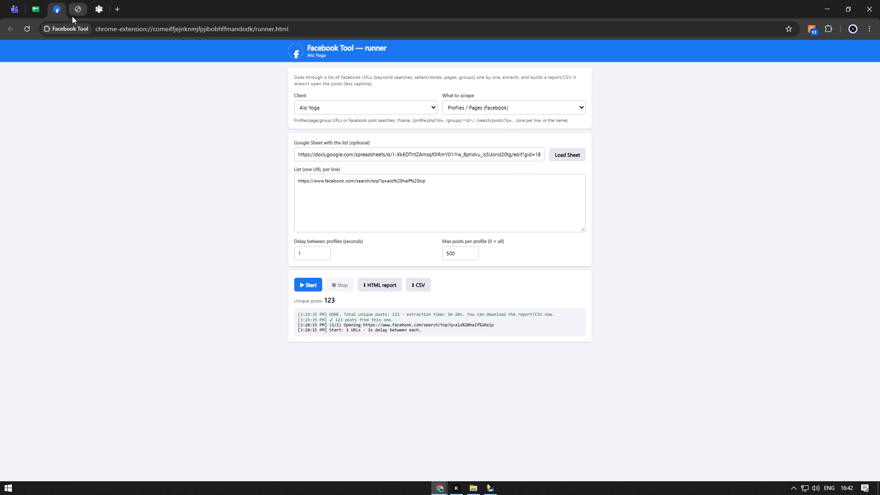
pyautogui.click(39, 0)
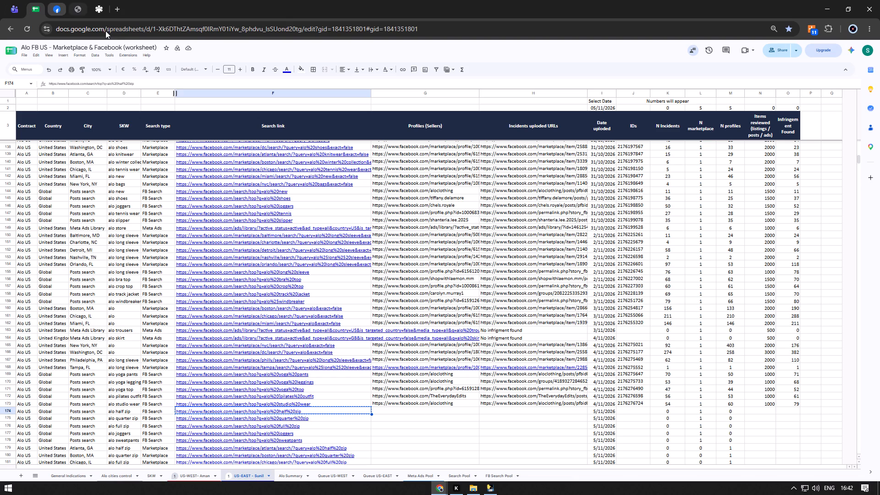
pyautogui.click(105, 0)
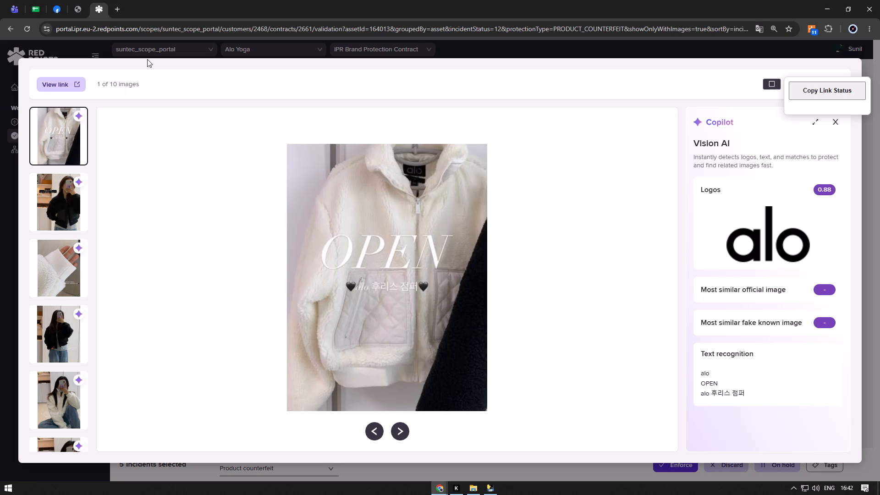
pyautogui.press('Escape')
pyautogui.scroll(-3, 154, 255)
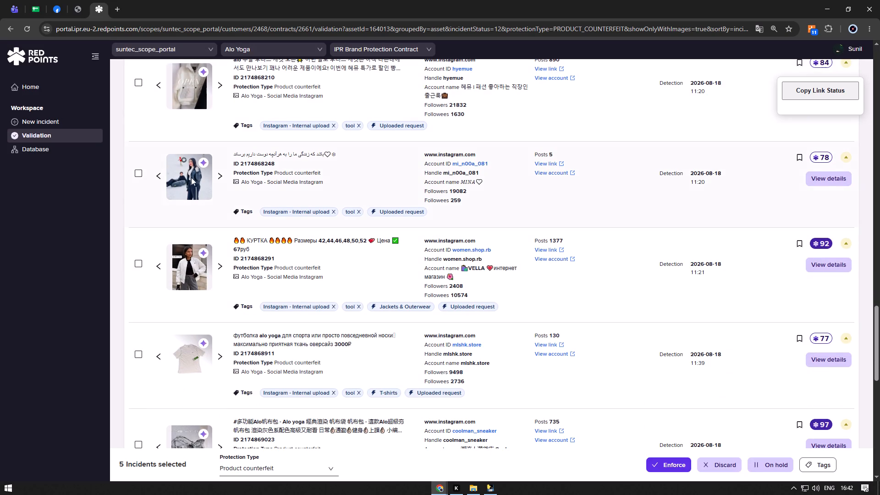
pyautogui.click(191, 177)
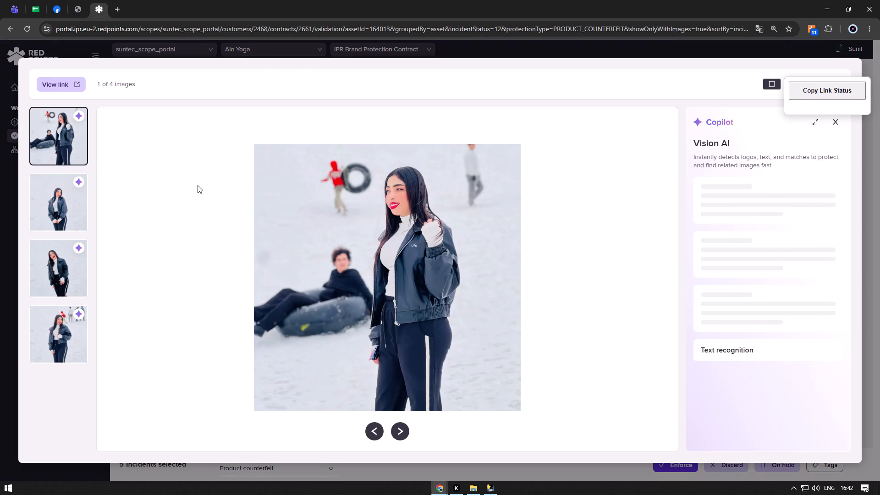
pyautogui.click(66, 205)
pyautogui.press('Escape')
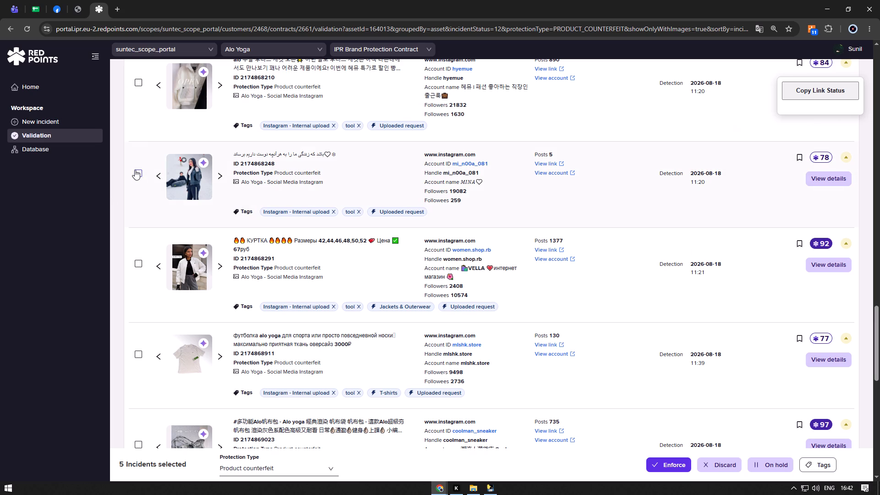
pyautogui.click(138, 171)
pyautogui.click(557, 174)
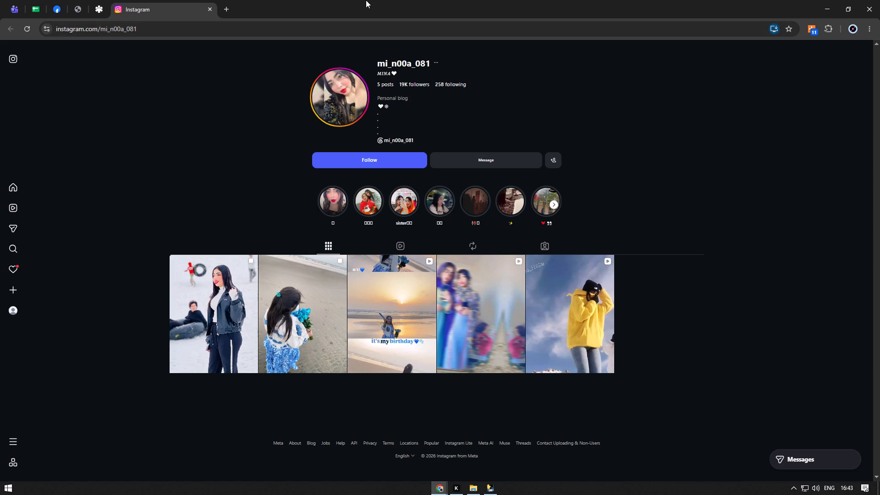
pyautogui.click(520, 299)
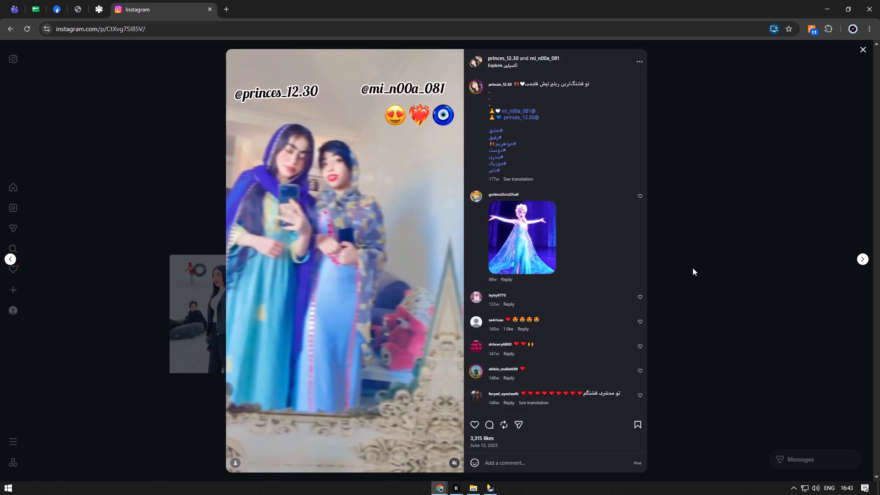
pyautogui.press('Escape')
pyautogui.click(233, 306)
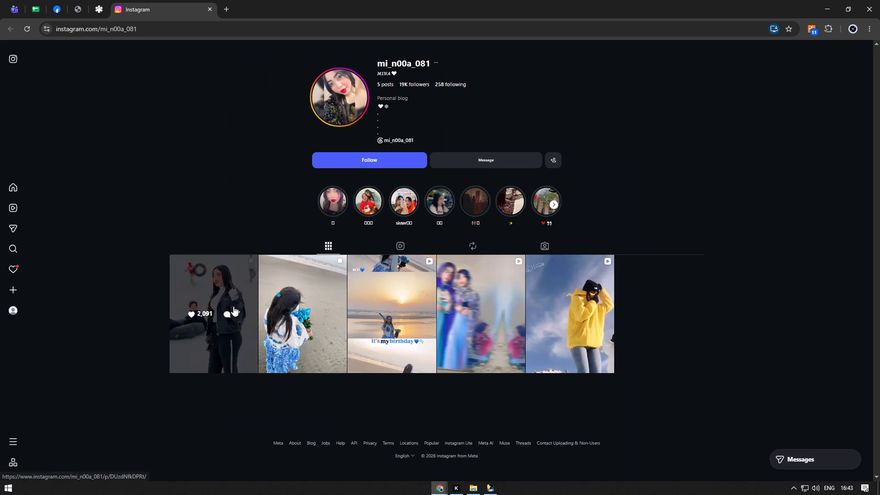
pyautogui.click(542, 255)
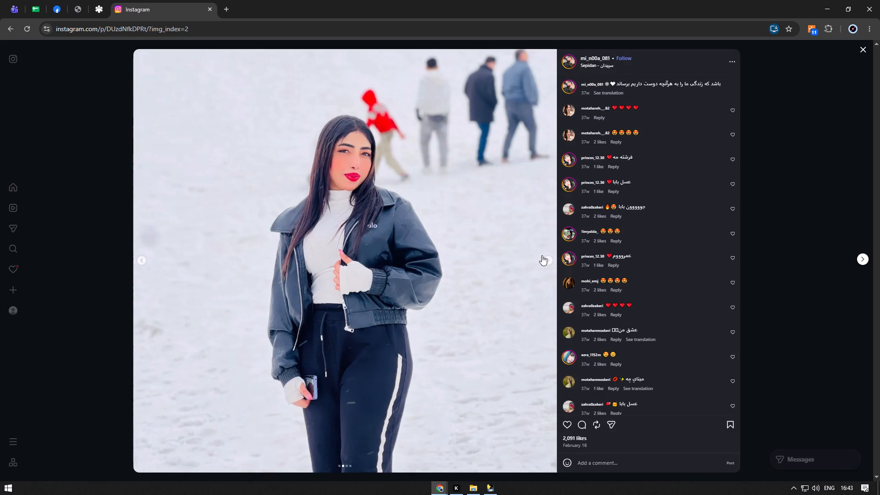
pyautogui.click(542, 255)
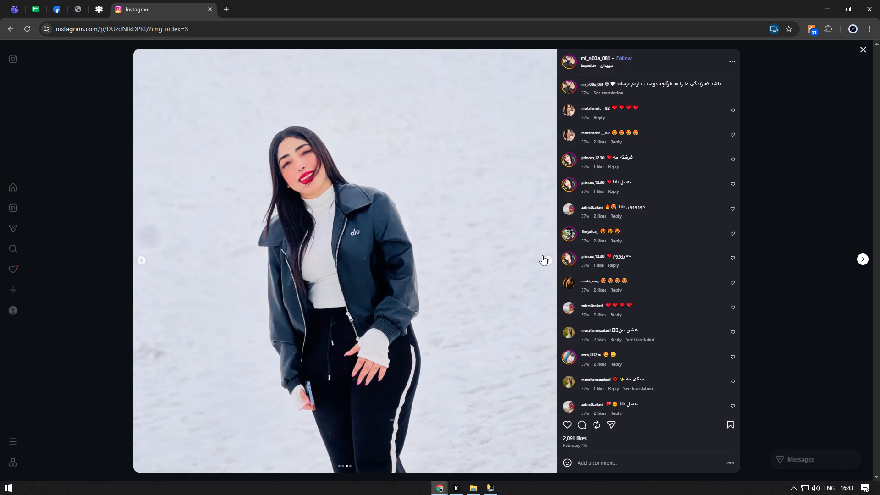
pyautogui.click(542, 255)
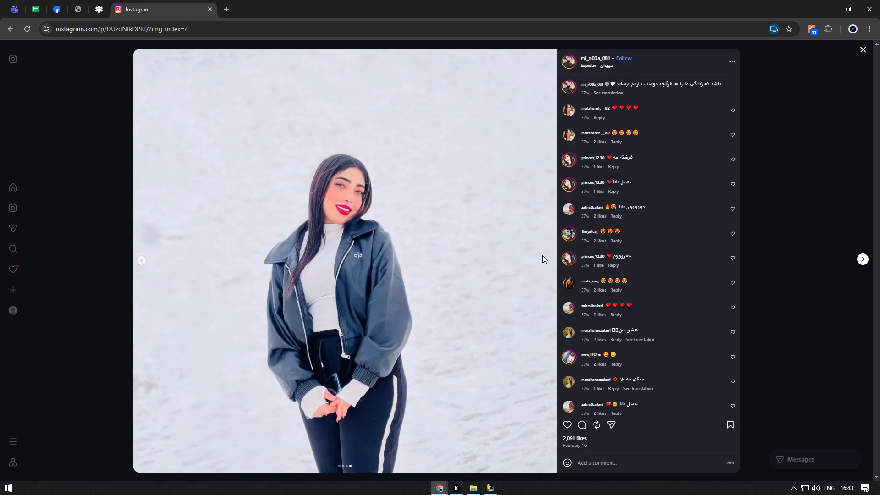
# Translate the snow-scene jacket post to English, examine its caption, comments and photos again, and close the Instagram page.
pyautogui.rightClick(851, 188)
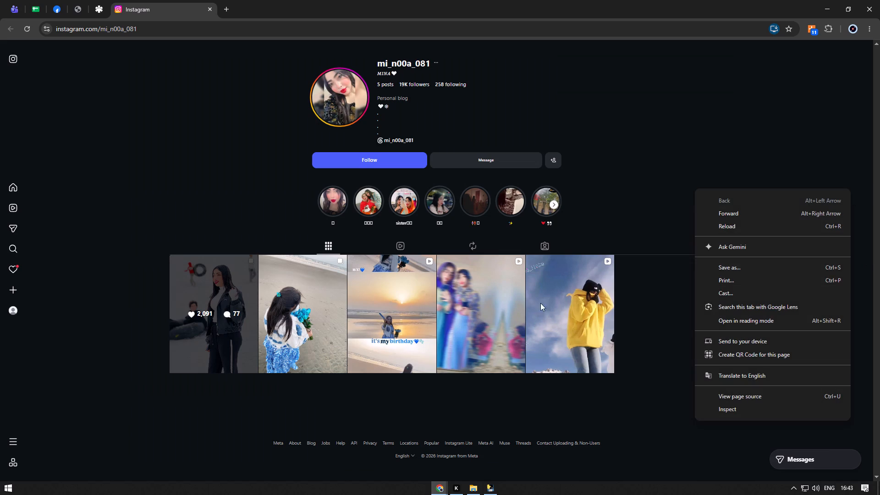
pyautogui.click(247, 309)
pyautogui.rightClick(687, 223)
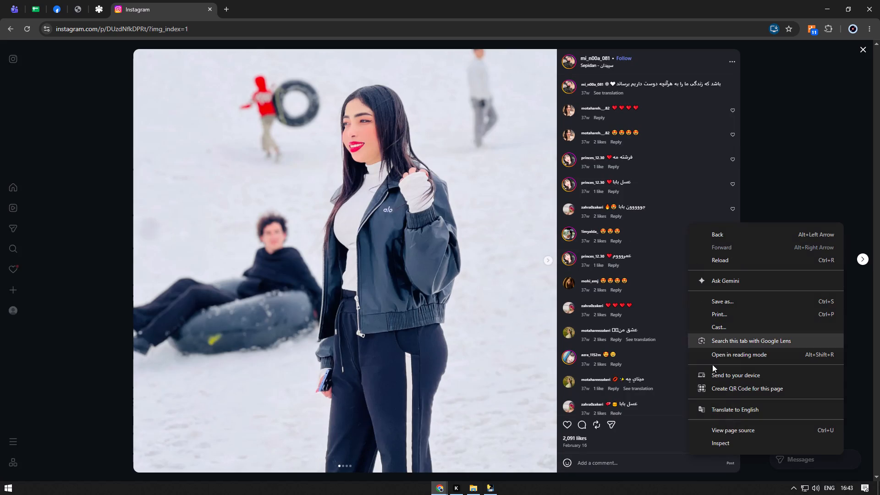
pyautogui.click(719, 415)
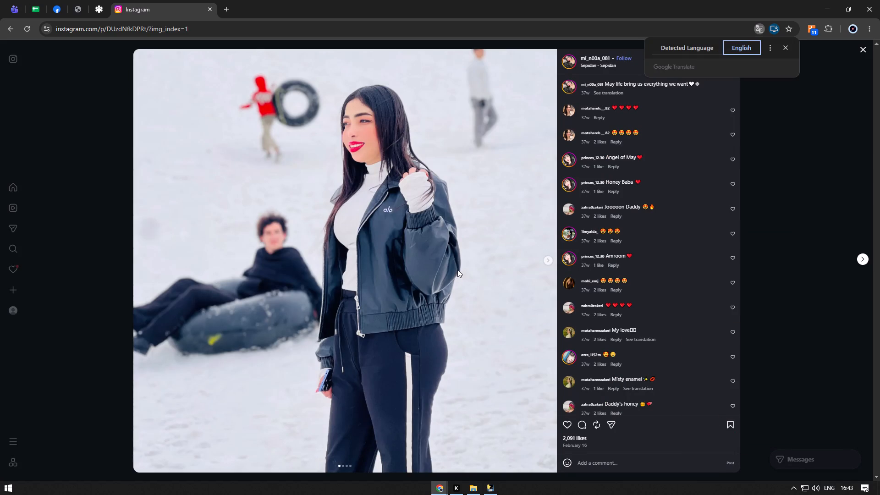
pyautogui.click(546, 258)
pyautogui.click(546, 258)
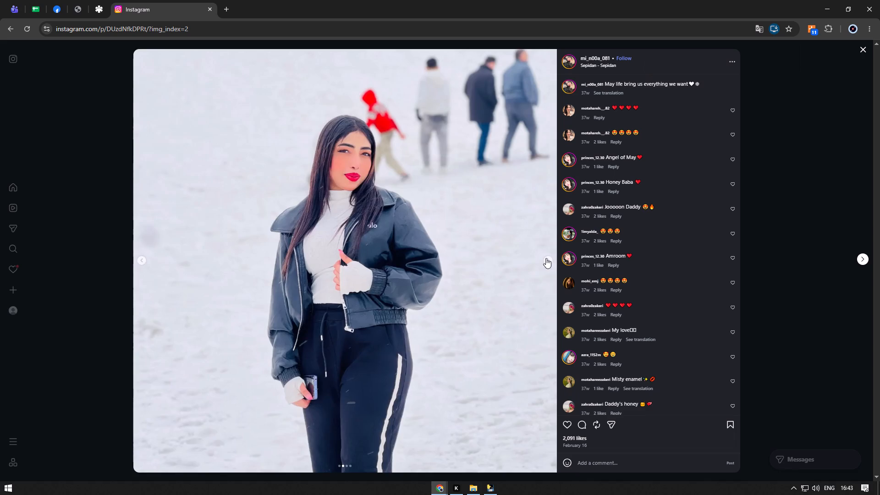
pyautogui.click(546, 258)
pyautogui.click(546, 258)
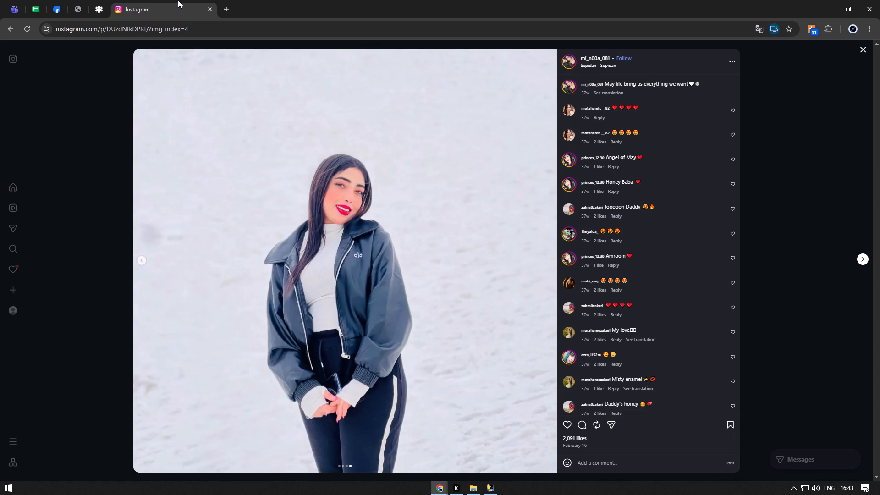
pyautogui.middleClick(178, 0)
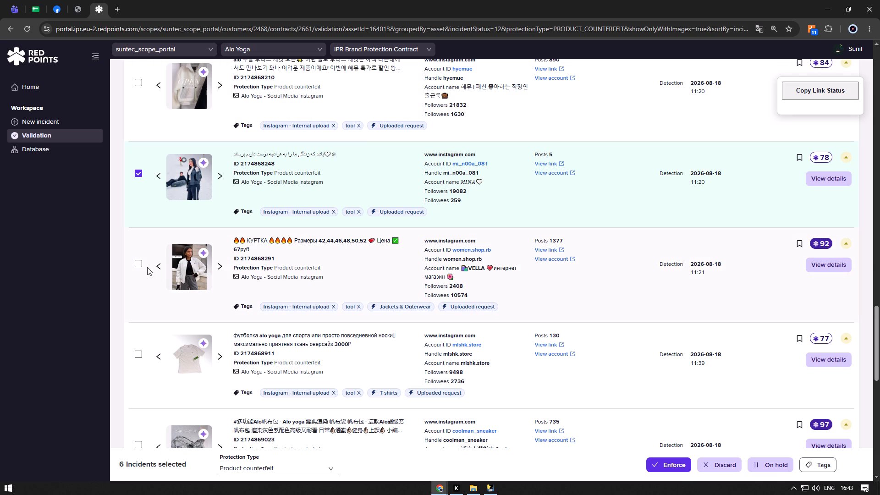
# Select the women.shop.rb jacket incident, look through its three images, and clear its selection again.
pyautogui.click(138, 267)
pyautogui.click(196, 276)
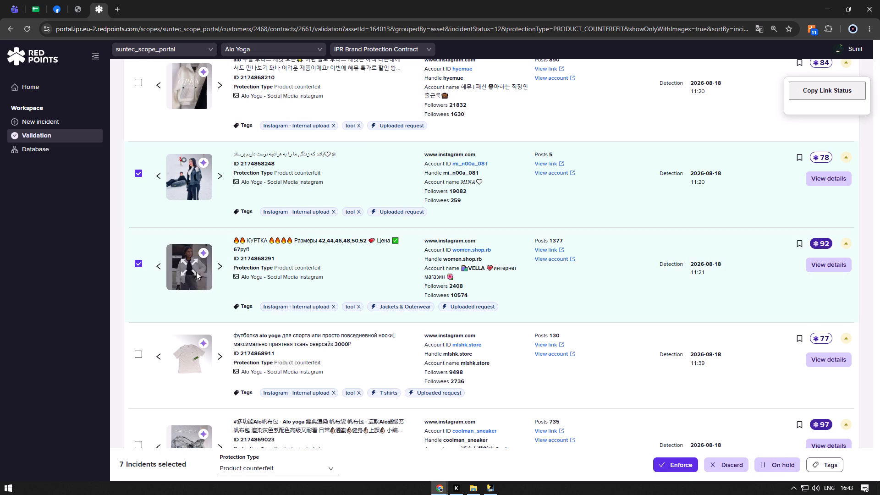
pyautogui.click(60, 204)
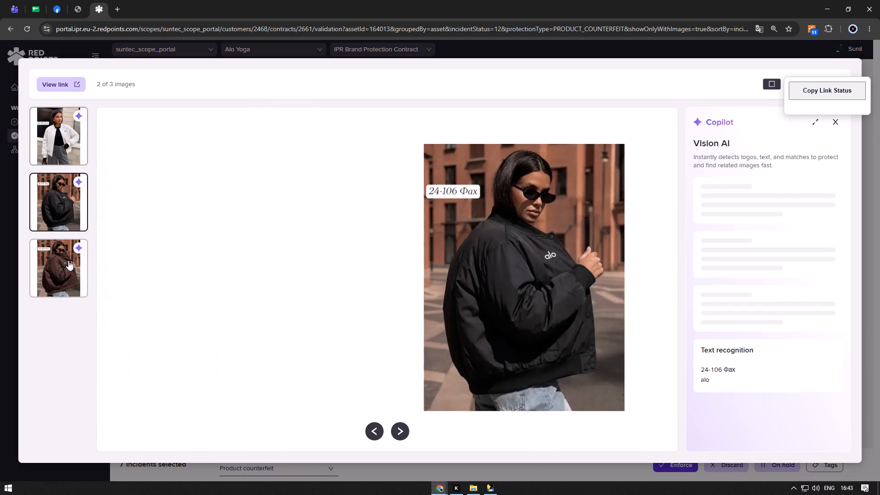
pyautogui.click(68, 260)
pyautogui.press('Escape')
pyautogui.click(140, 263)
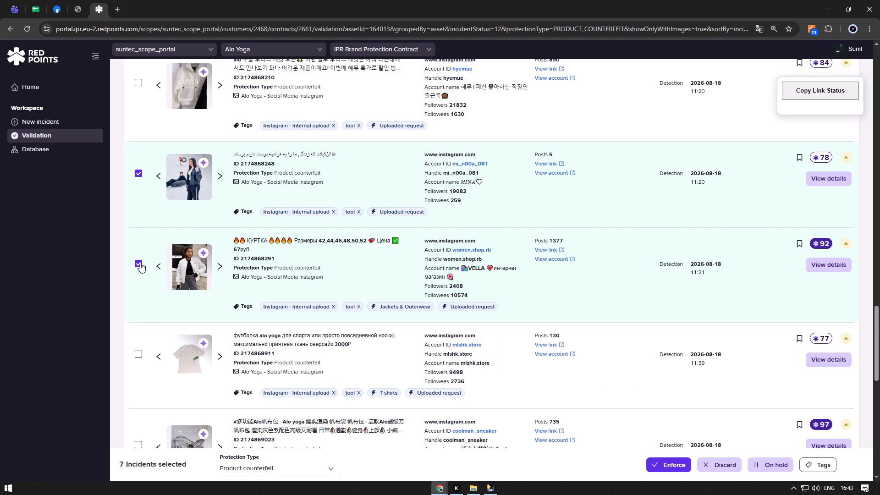
pyautogui.scroll(-7, 140, 263)
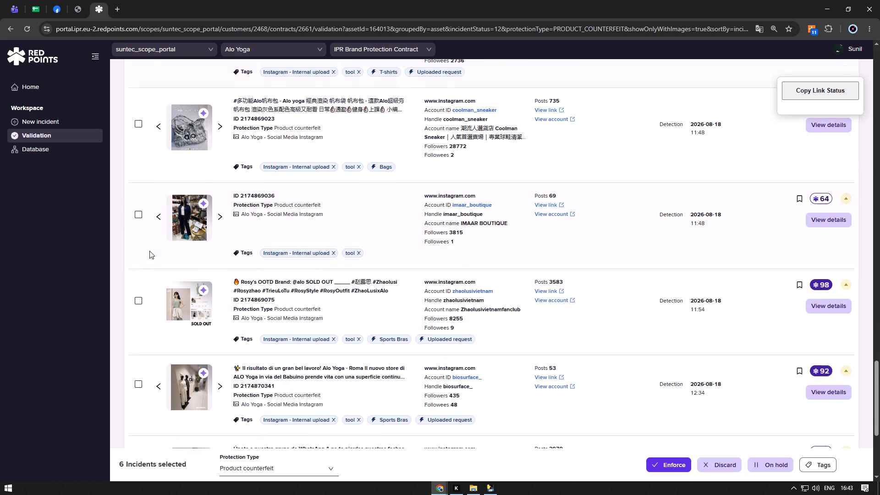
pyautogui.scroll(-1, 149, 251)
pyautogui.click(196, 159)
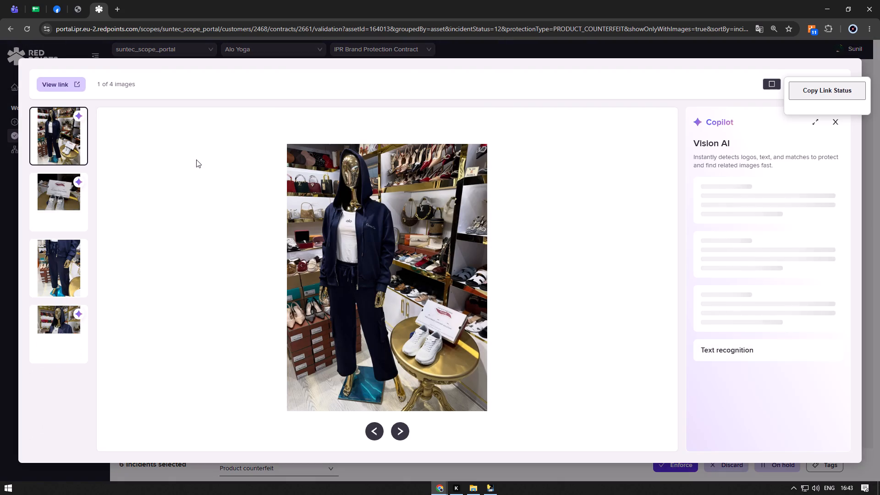
pyautogui.press('Escape')
pyautogui.scroll(-1, 165, 246)
pyautogui.click(187, 192)
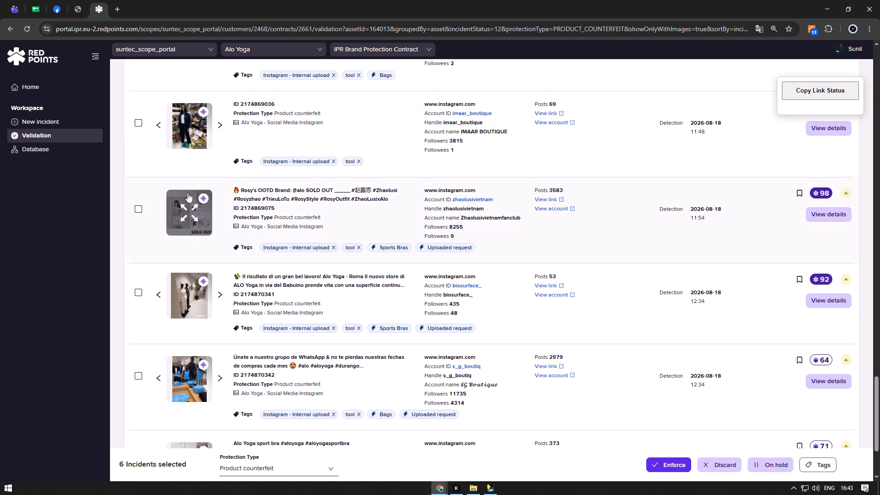
pyautogui.press('Escape')
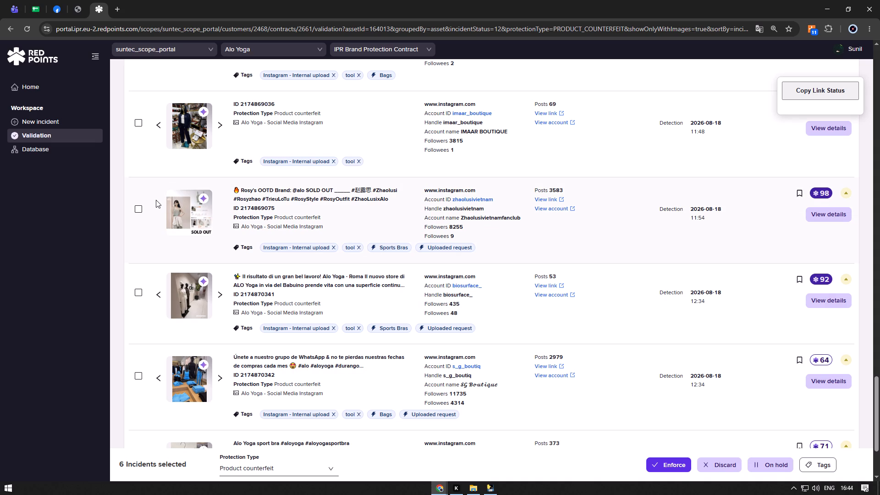
pyautogui.click(155, 199)
pyautogui.click(137, 214)
pyautogui.scroll(-3, 143, 249)
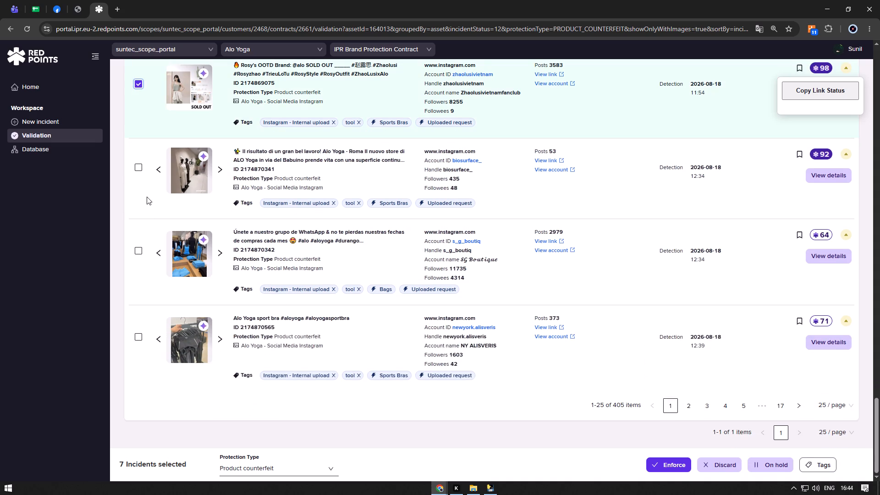
pyautogui.click(140, 169)
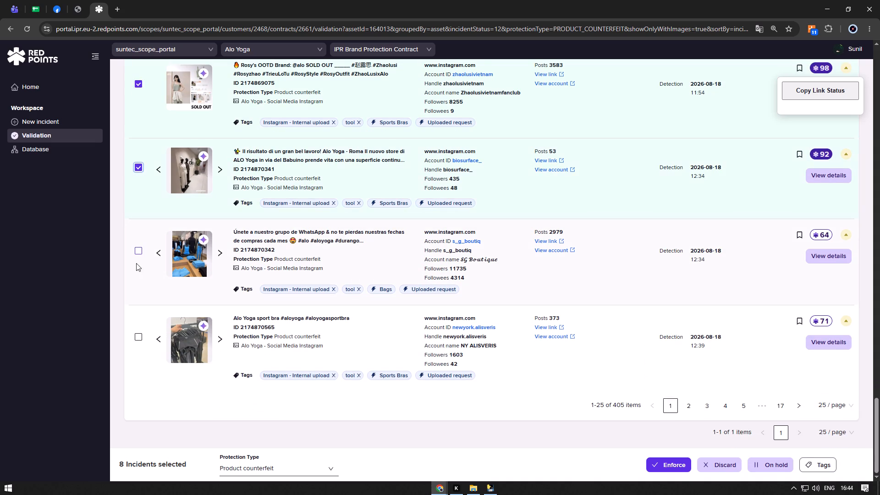
# Go to page 2 of the Alo Yoga - Social Media Instagram incident list.
pyautogui.scroll(-2, 136, 288)
pyautogui.click(694, 407)
pyautogui.scroll(1, 627, 364)
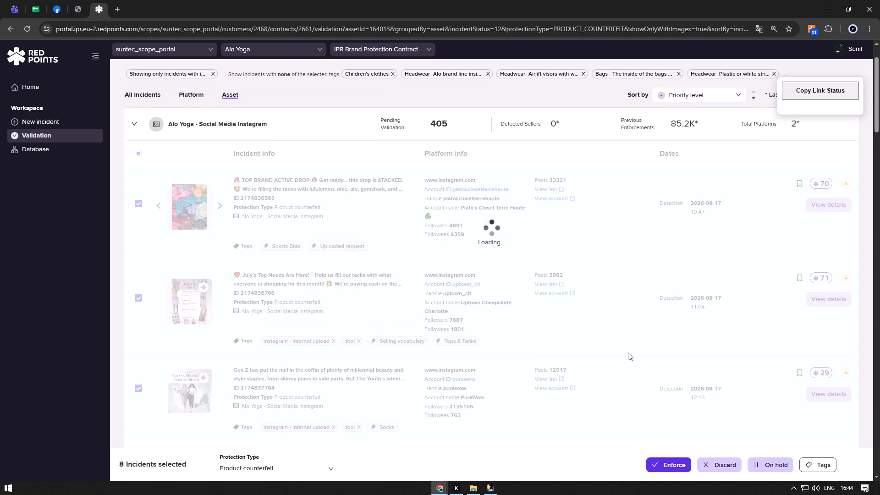
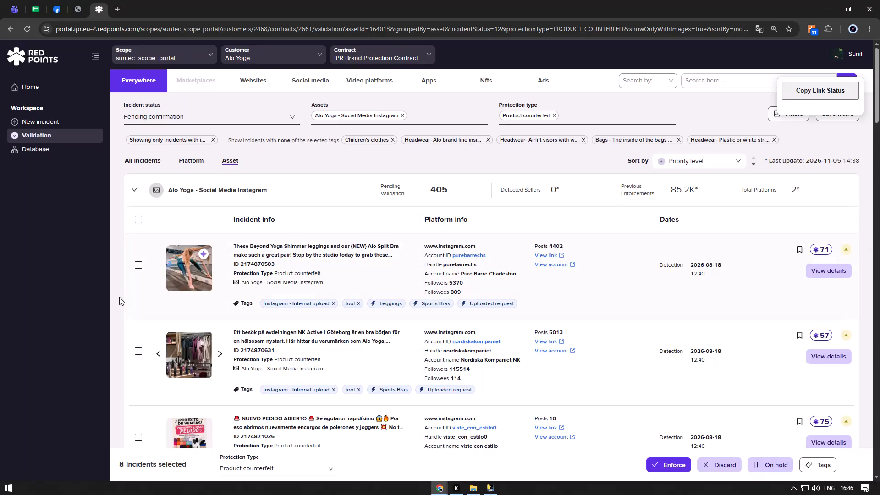
pyautogui.click(138, 264)
pyautogui.click(146, 351)
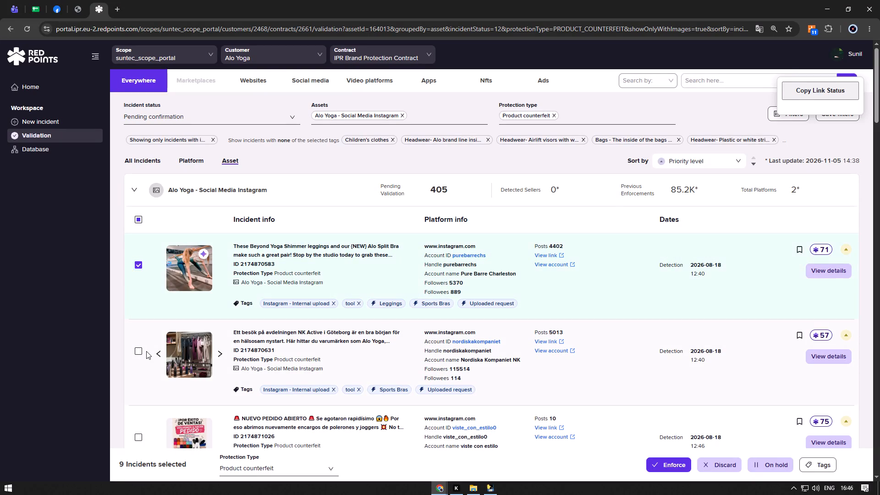
pyautogui.click(139, 350)
pyautogui.scroll(-2, 139, 350)
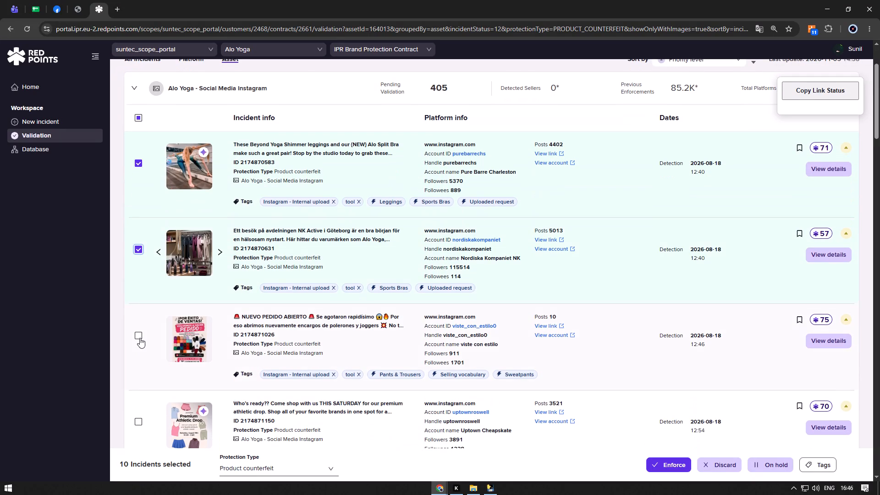
pyautogui.click(140, 332)
pyautogui.scroll(-3, 140, 332)
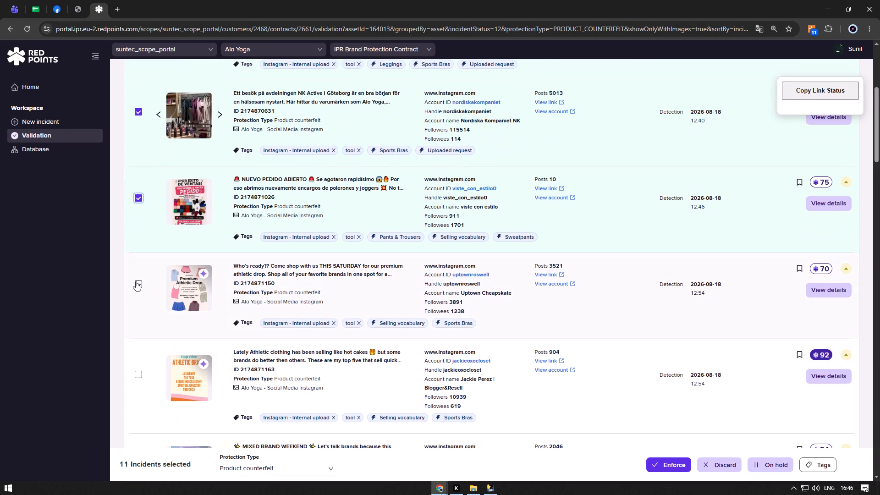
pyautogui.click(137, 280)
pyautogui.scroll(-3, 151, 290)
pyautogui.click(137, 236)
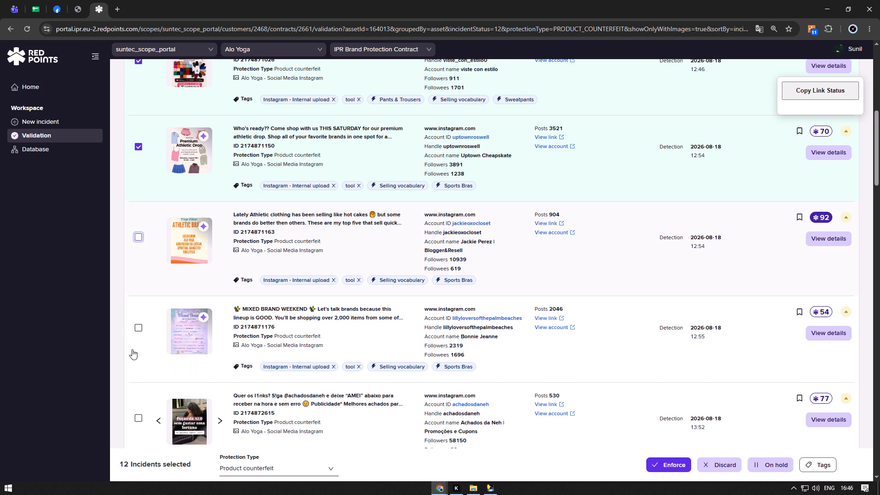
pyautogui.click(139, 328)
pyautogui.scroll(-4, 139, 328)
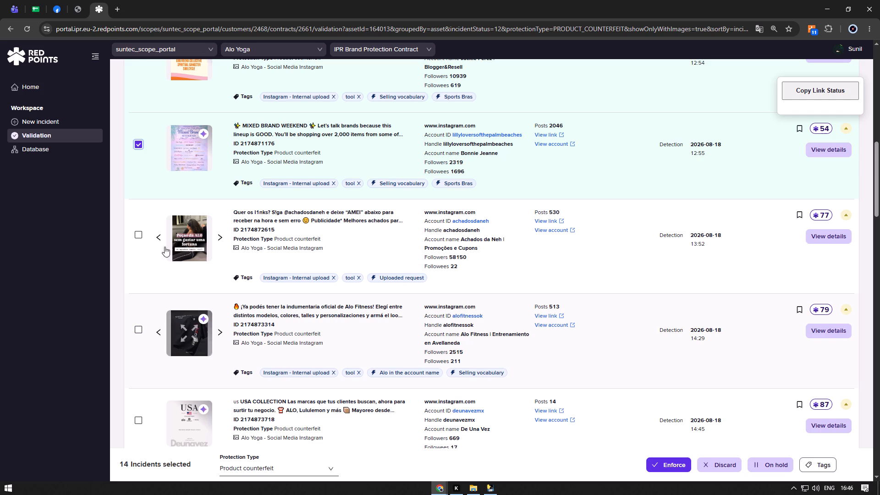
pyautogui.click(137, 235)
pyautogui.click(139, 330)
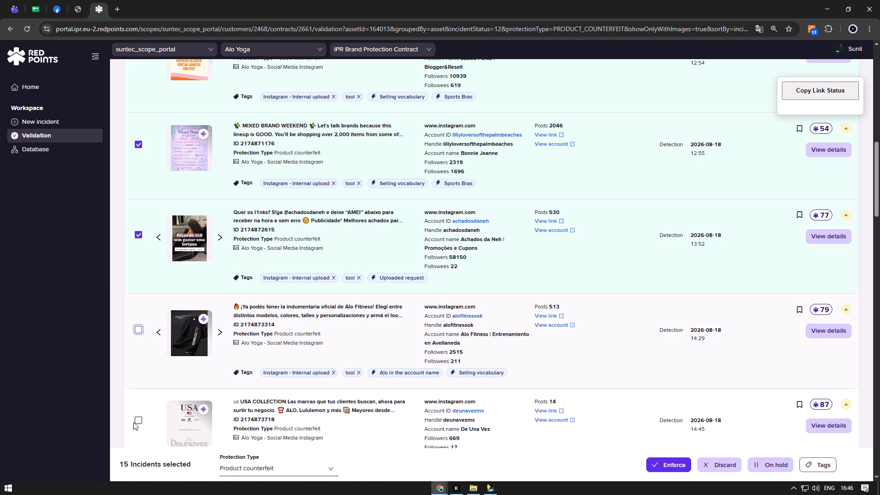
pyautogui.click(139, 422)
pyautogui.scroll(-5, 164, 358)
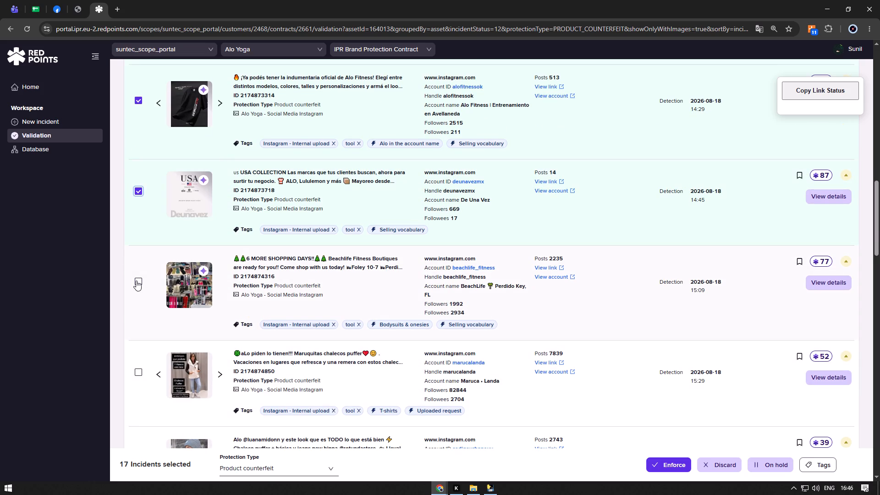
pyautogui.click(136, 280)
pyautogui.scroll(-4, 135, 387)
pyautogui.scroll(-1, 136, 350)
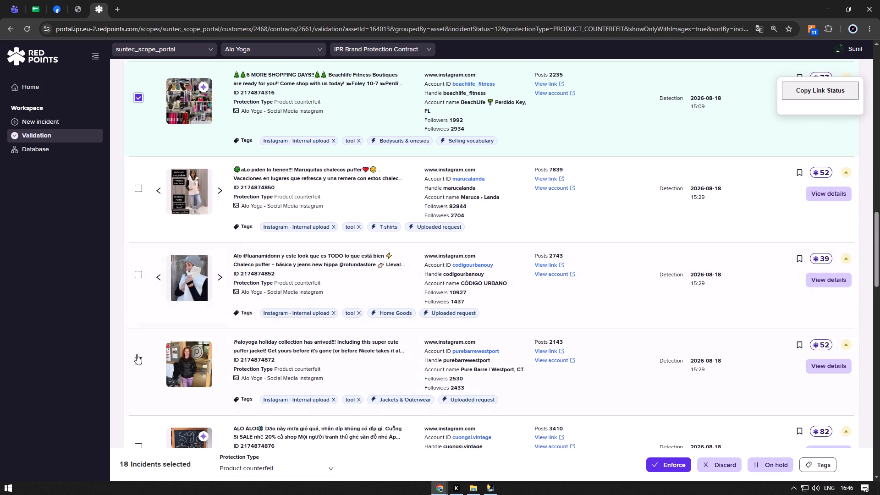
pyautogui.click(139, 312)
pyautogui.click(141, 403)
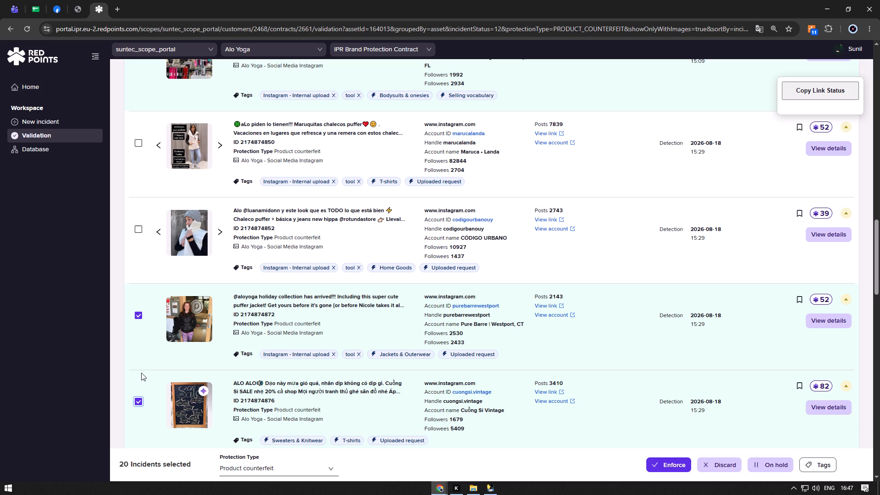
pyautogui.scroll(-4, 162, 360)
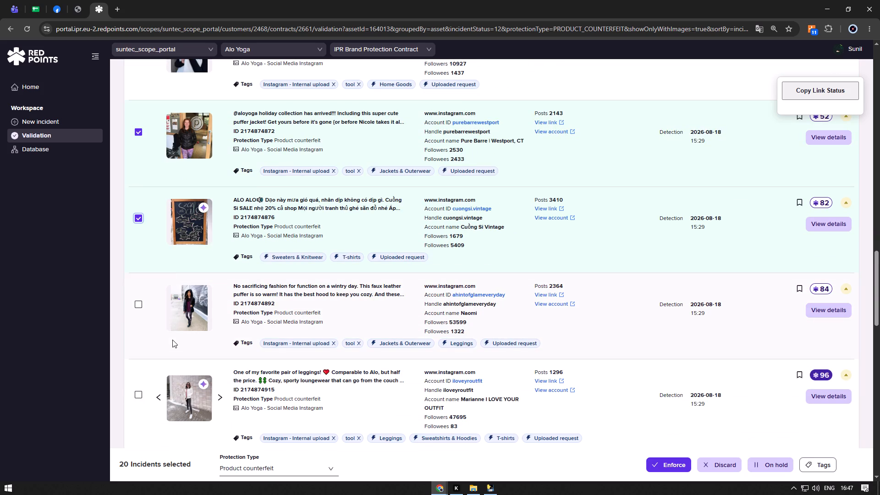
pyautogui.scroll(-2, 189, 308)
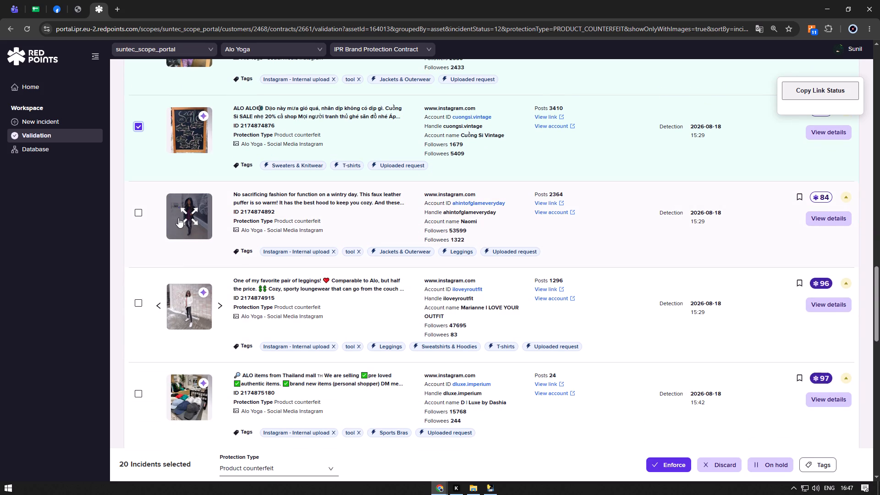
pyautogui.click(137, 212)
pyautogui.scroll(-2, 196, 241)
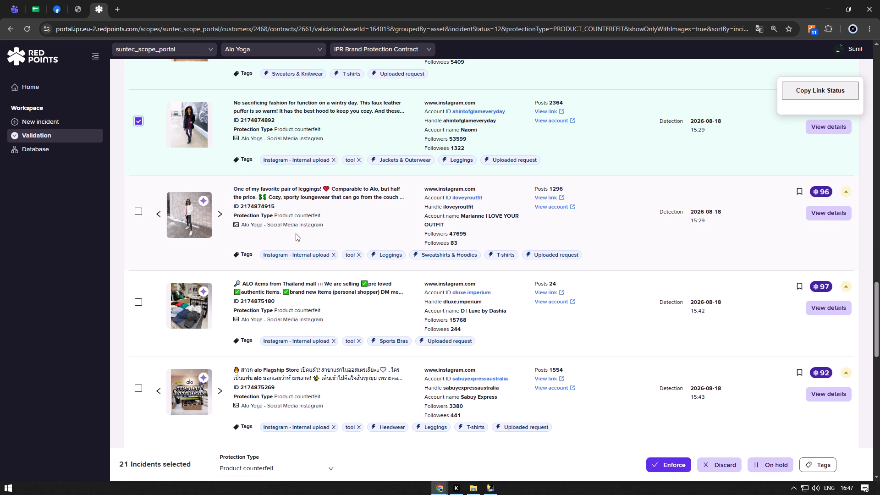
pyautogui.scroll(-2, 159, 301)
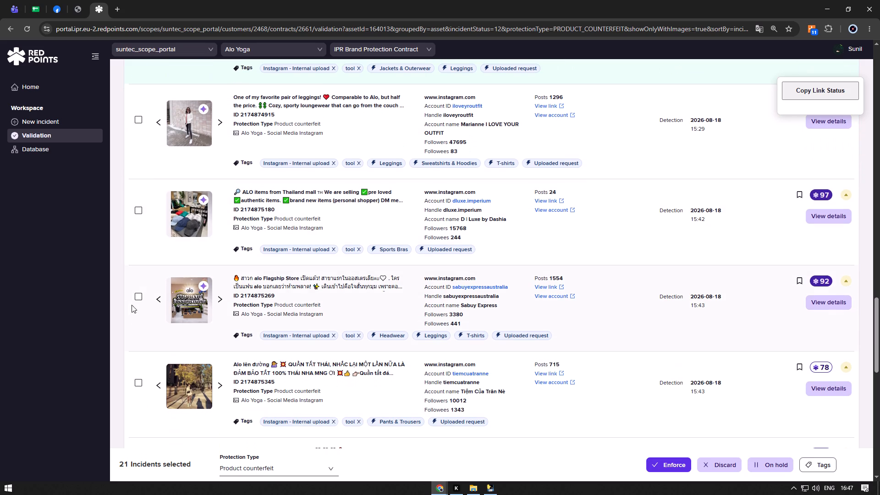
pyautogui.click(137, 294)
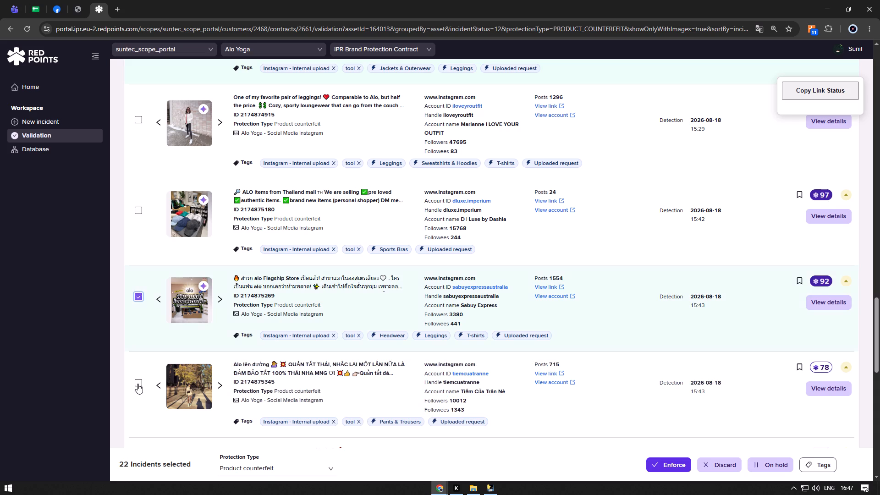
pyautogui.click(135, 384)
pyautogui.scroll(-5, 164, 358)
pyautogui.click(137, 242)
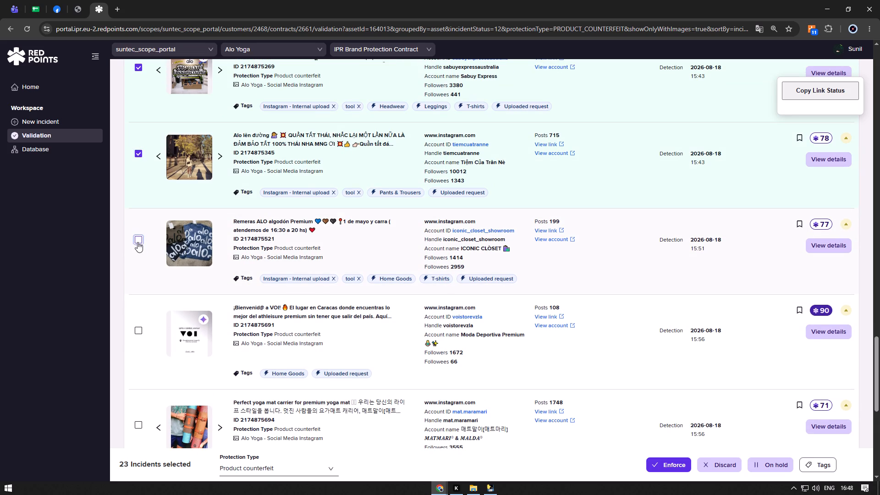
pyautogui.click(137, 329)
pyautogui.scroll(-2, 137, 329)
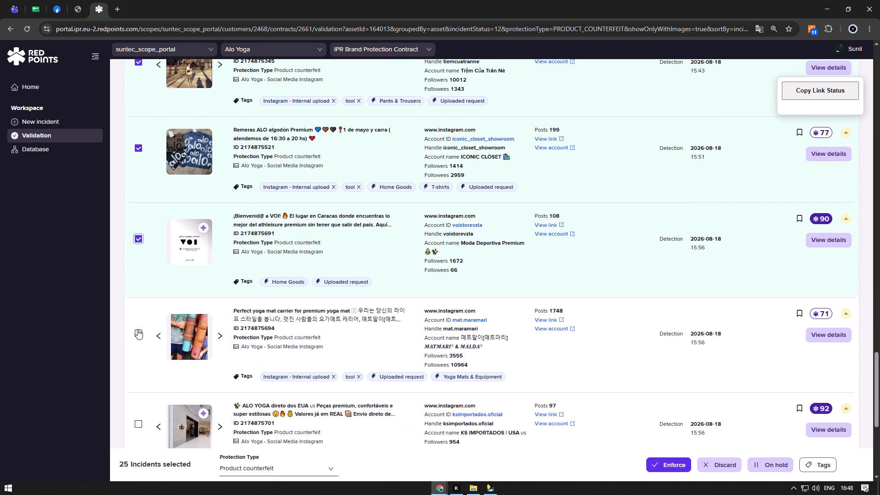
pyautogui.click(140, 331)
pyautogui.scroll(-2, 140, 331)
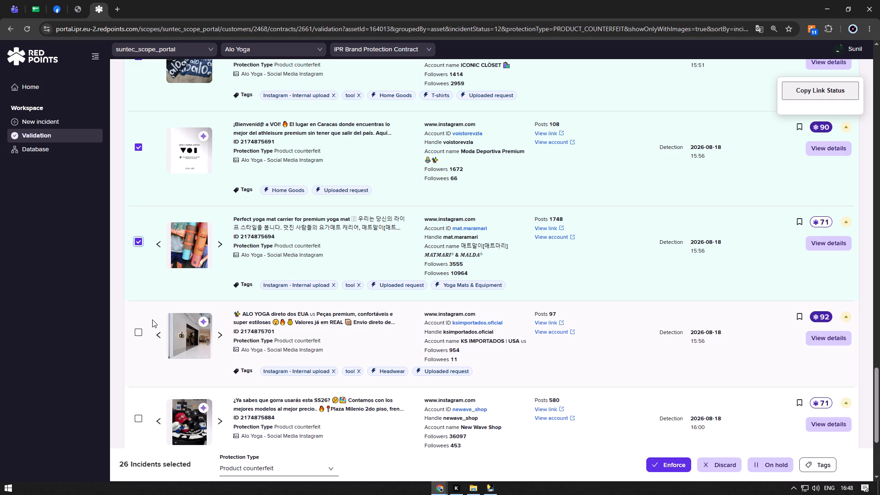
pyautogui.scroll(-2, 156, 331)
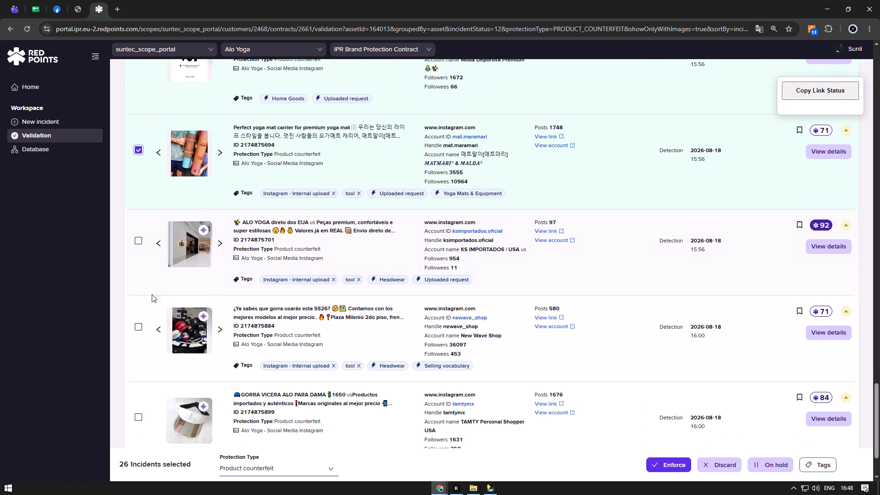
pyautogui.click(140, 244)
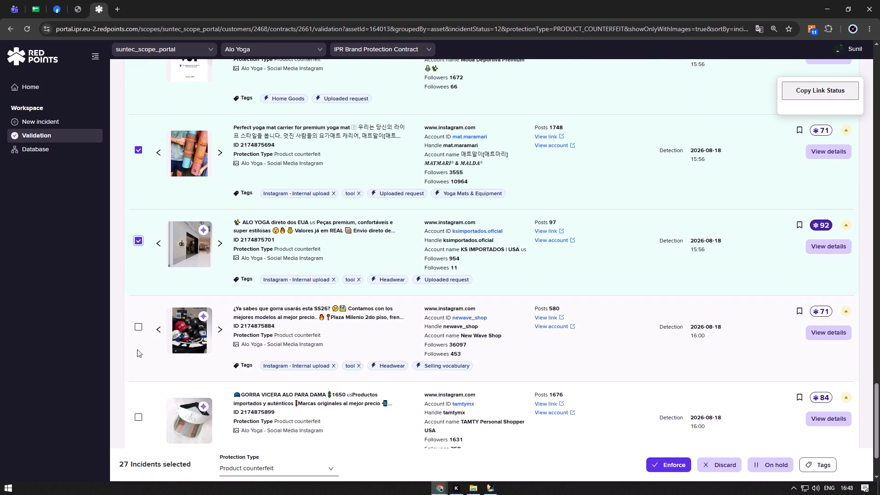
pyautogui.scroll(-2, 138, 346)
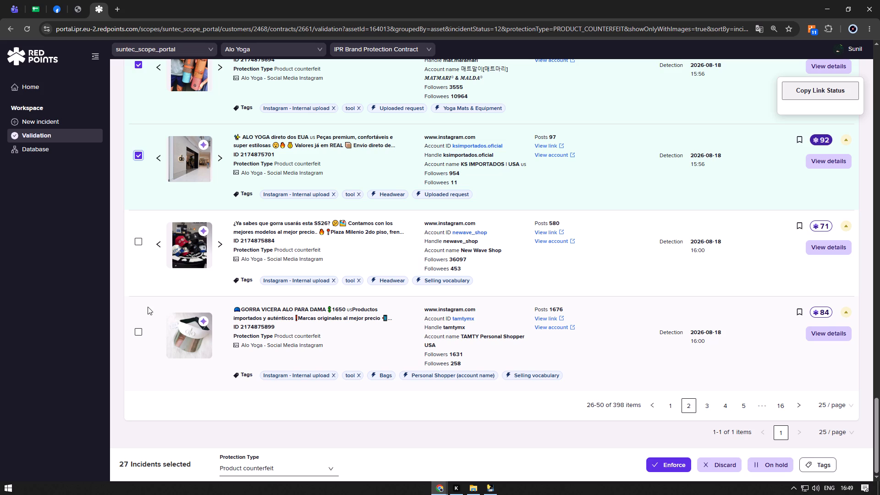
# Go to page 3 of the Alo Yoga - Social Media Instagram incident list.
pyautogui.click(712, 411)
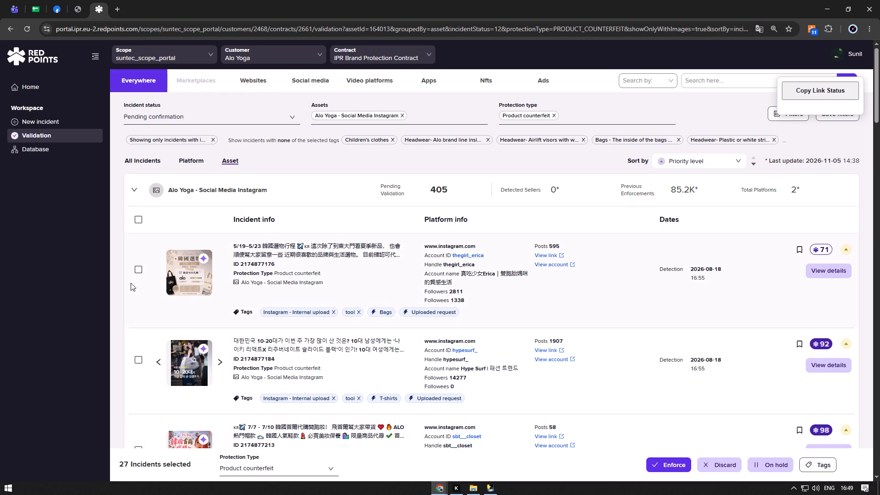
pyautogui.click(137, 272)
pyautogui.click(137, 359)
pyautogui.scroll(-2, 137, 359)
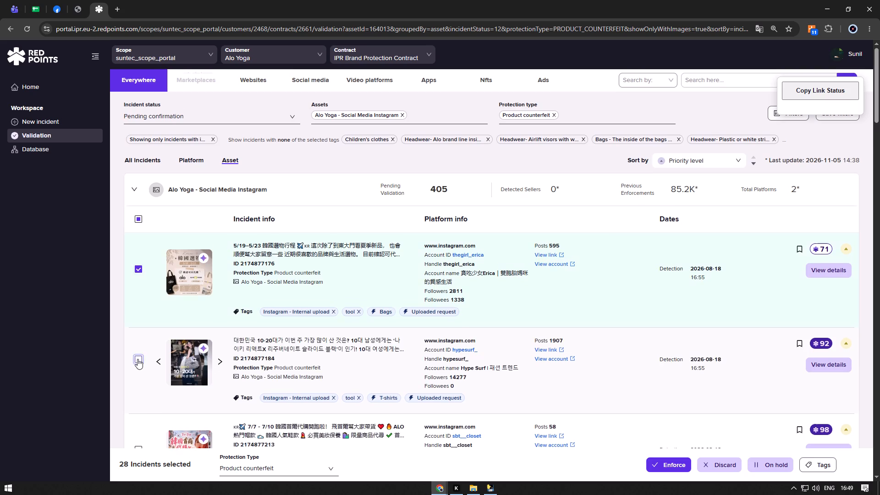
pyautogui.scroll(-1, 137, 359)
pyautogui.click(137, 303)
pyautogui.click(138, 391)
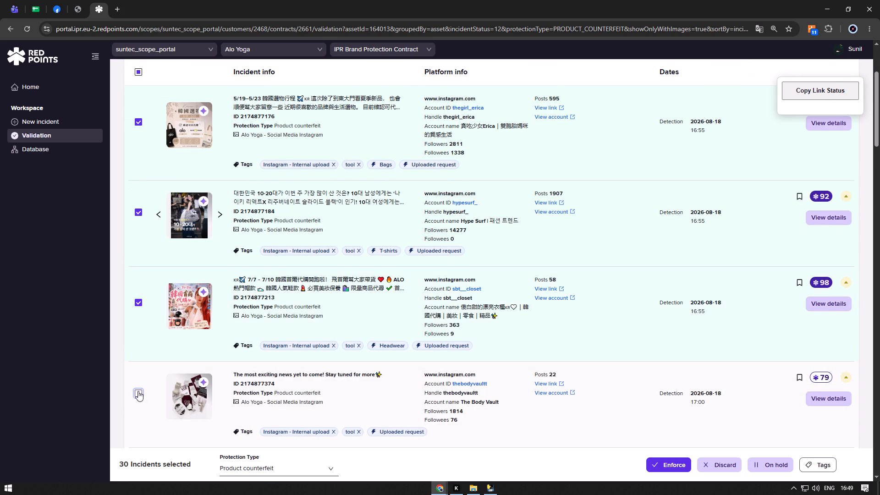
pyautogui.scroll(-3, 161, 383)
pyautogui.scroll(-2, 131, 355)
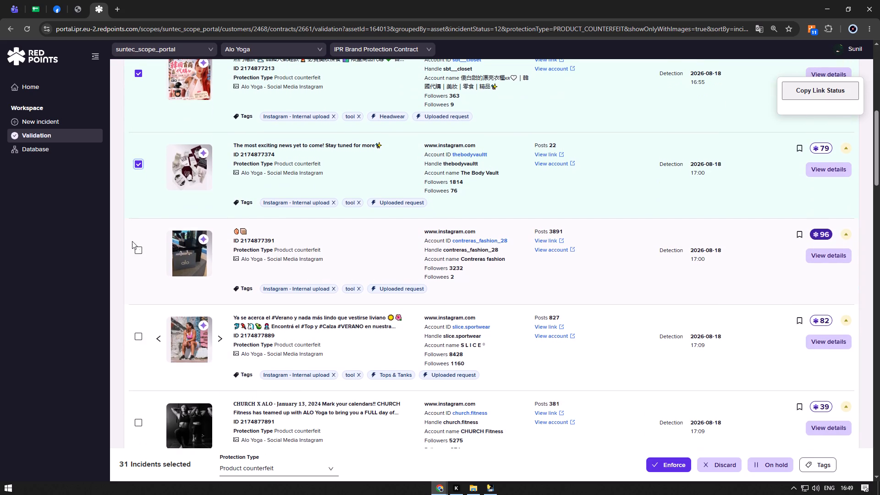
pyautogui.click(139, 247)
pyautogui.click(144, 335)
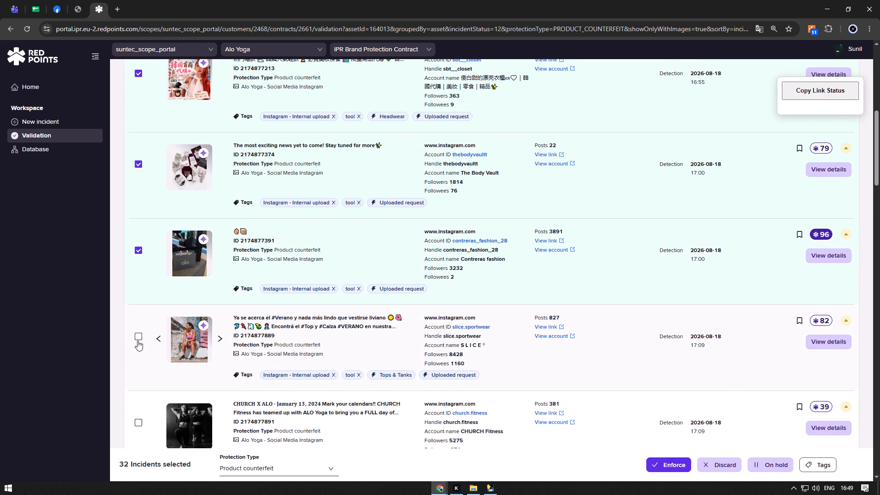
pyautogui.doubleClick(137, 341)
pyautogui.scroll(-3, 137, 370)
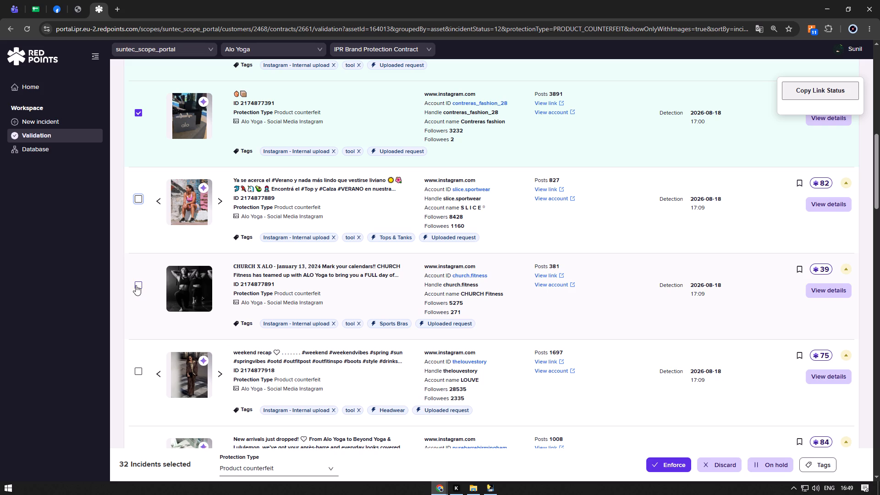
pyautogui.click(139, 285)
pyautogui.click(136, 200)
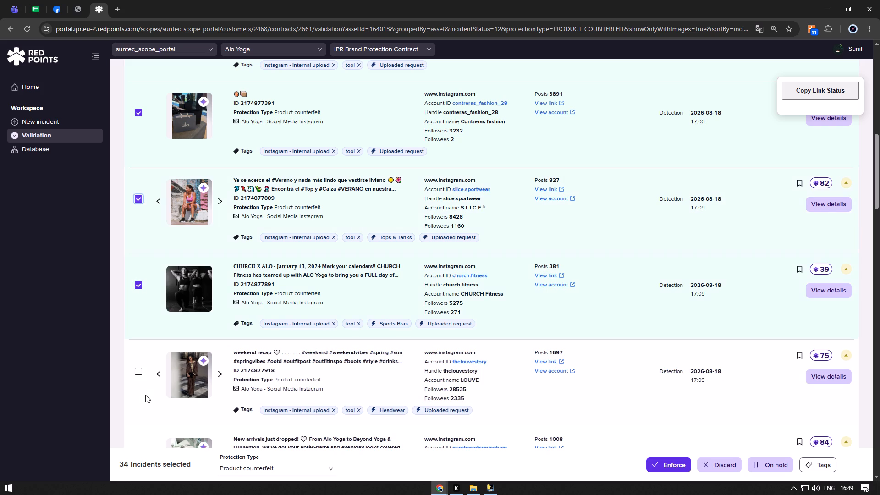
pyautogui.click(142, 368)
pyautogui.scroll(-2, 138, 383)
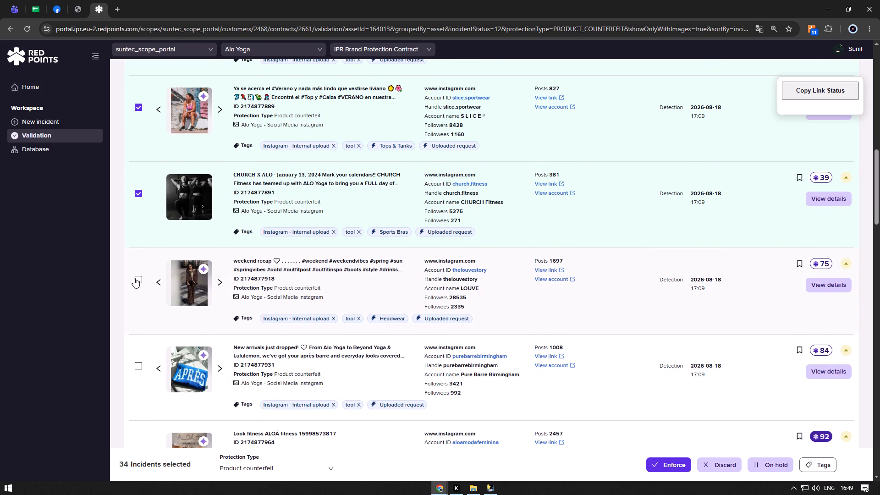
pyautogui.click(137, 277)
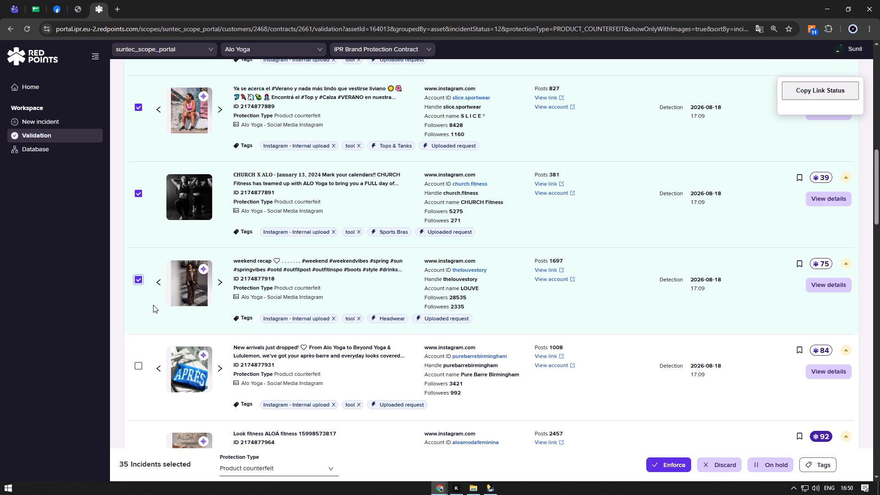
pyautogui.scroll(-1, 153, 304)
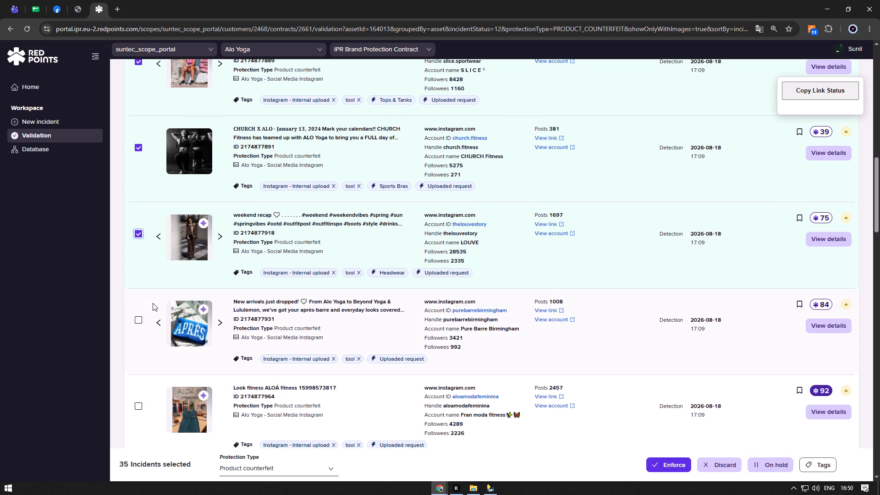
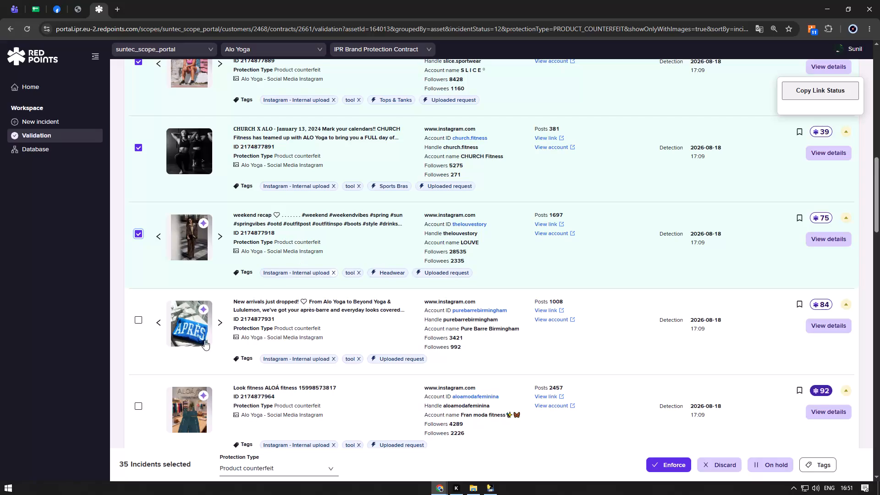
# Select the purebarrebirmingham, aloamodafeminina and rad_collection_onlineshop incidents, checking the rad_collection_onlineshop product image.
pyautogui.scroll(-3, 197, 330)
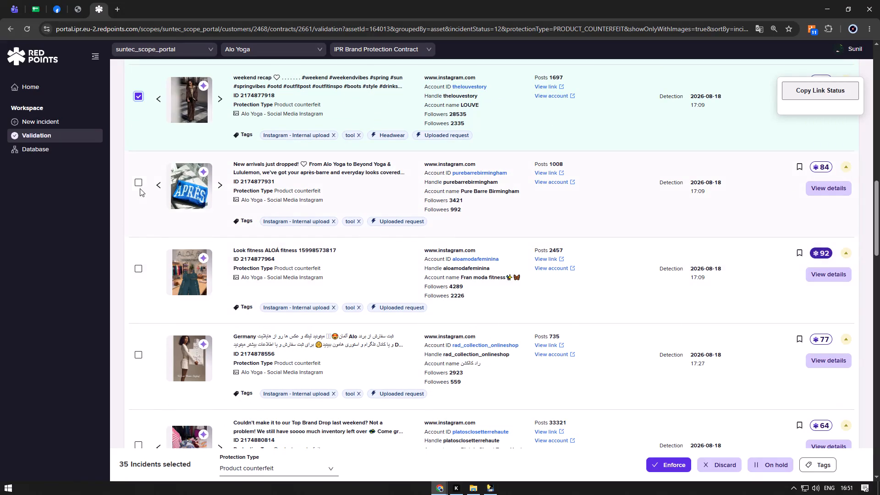
pyautogui.click(142, 181)
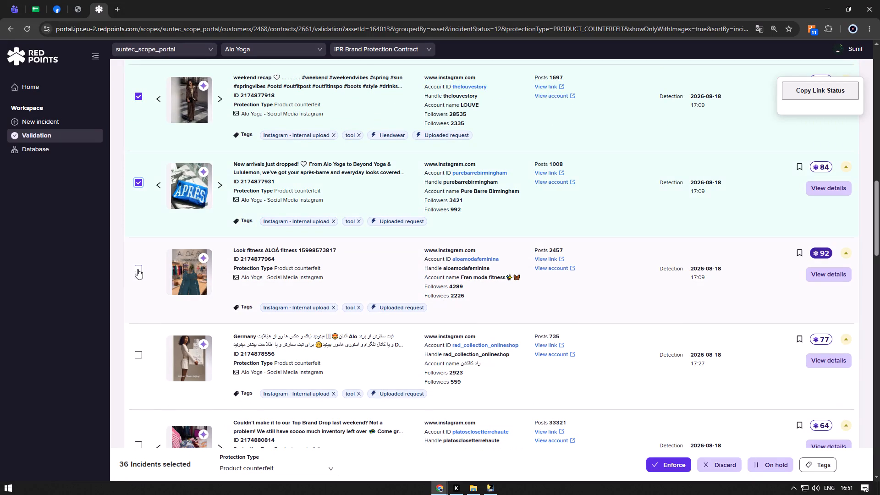
pyautogui.click(137, 269)
pyautogui.click(126, 353)
pyautogui.click(138, 352)
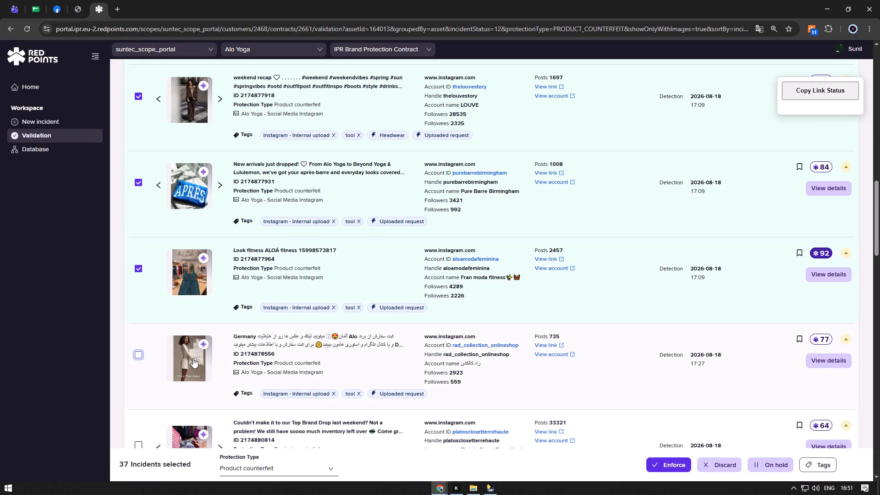
pyautogui.click(198, 359)
pyautogui.click(0, 300)
pyautogui.scroll(-2, 176, 294)
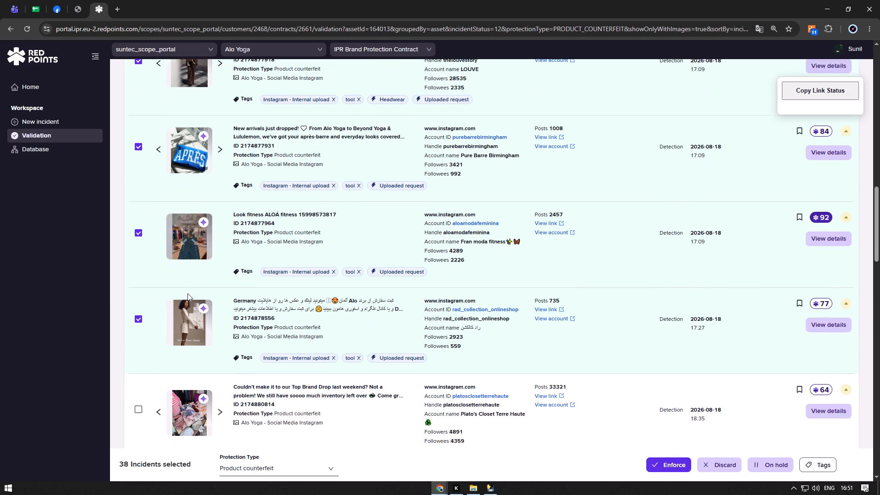
pyautogui.scroll(-1, 187, 293)
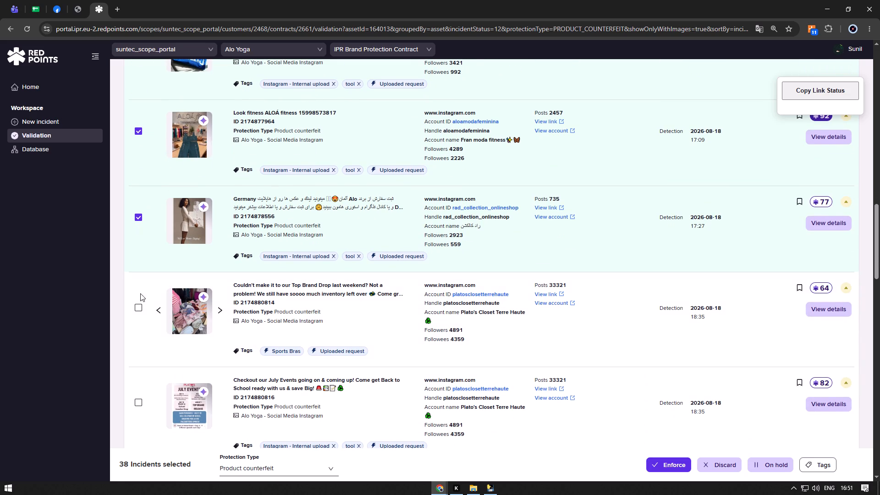
pyautogui.click(139, 306)
pyautogui.scroll(-3, 138, 315)
pyautogui.click(137, 262)
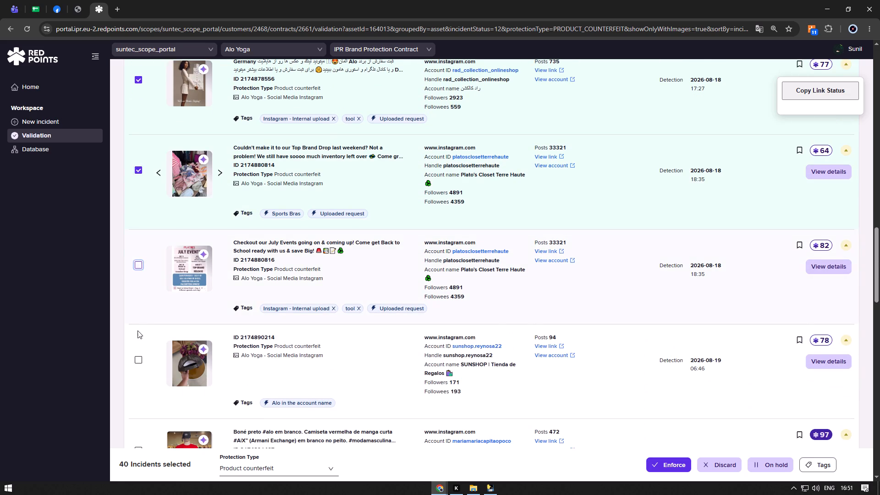
pyautogui.scroll(-2, 137, 331)
pyautogui.click(189, 276)
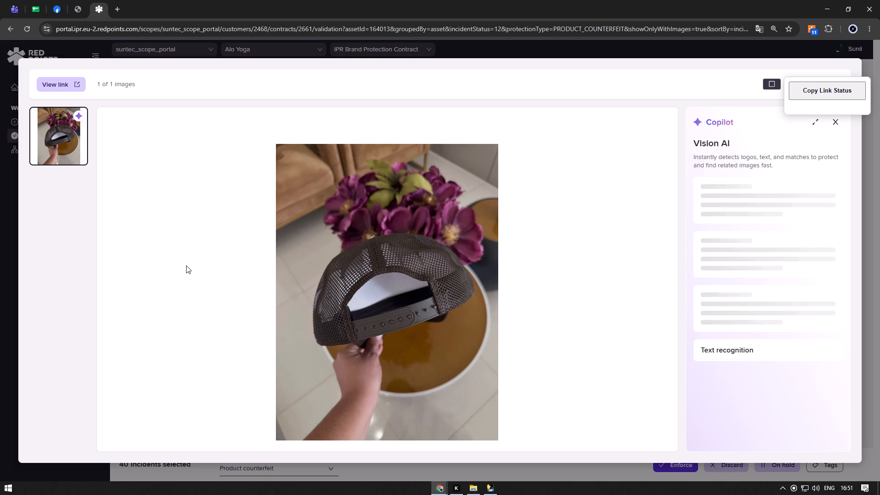
pyautogui.press('Escape')
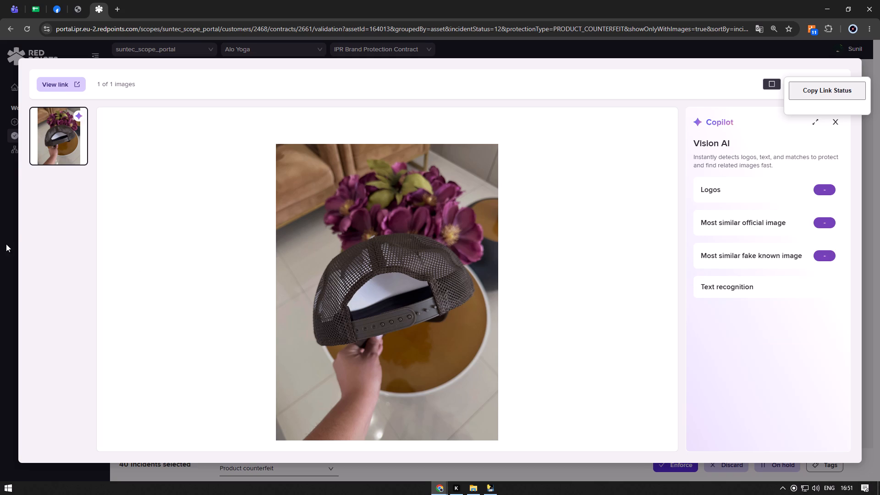
pyautogui.click(137, 267)
pyautogui.scroll(-3, 148, 284)
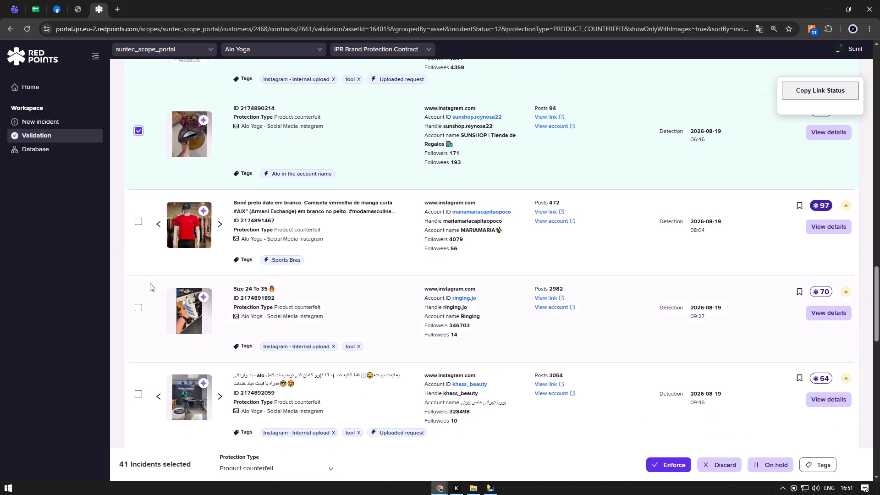
pyautogui.scroll(-1, 150, 283)
pyautogui.click(139, 260)
pyautogui.scroll(-2, 139, 310)
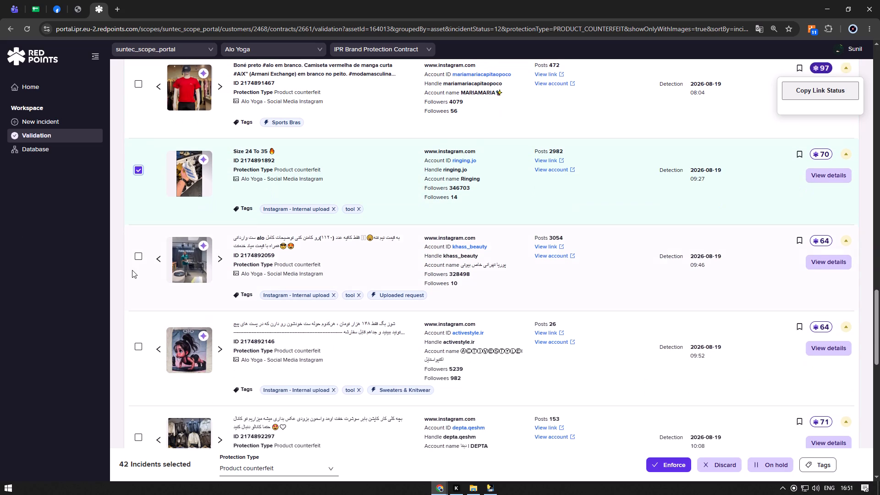
pyautogui.scroll(-2, 140, 266)
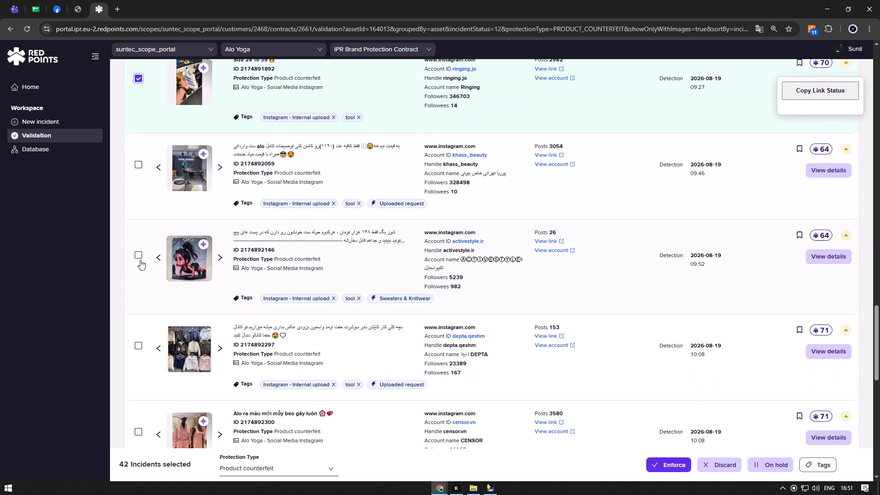
pyautogui.click(137, 255)
pyautogui.scroll(-3, 137, 280)
pyautogui.click(138, 208)
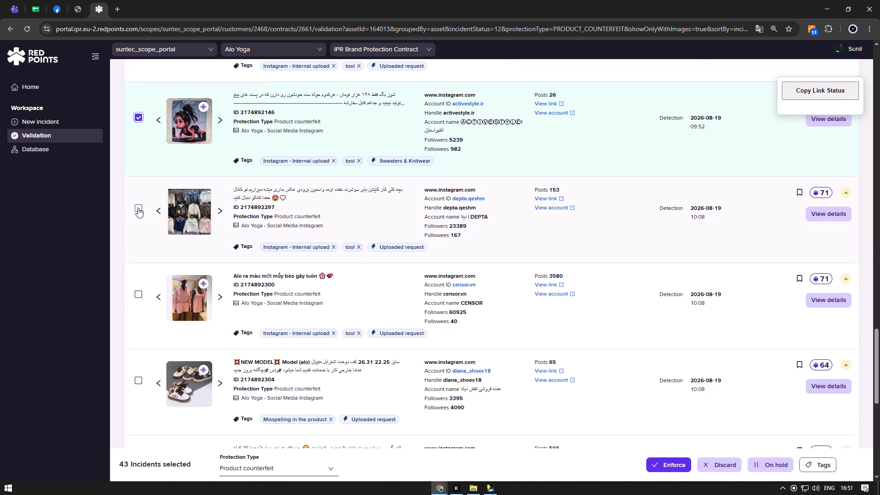
pyautogui.scroll(-4, 188, 385)
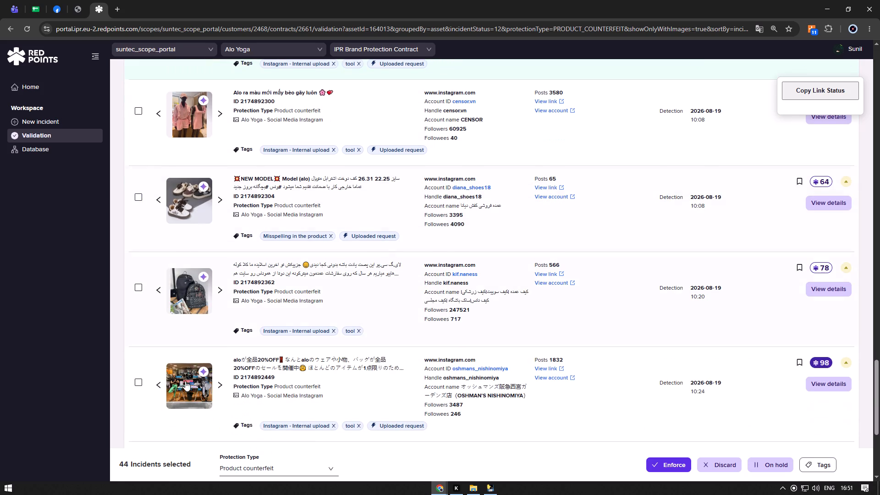
pyautogui.click(183, 280)
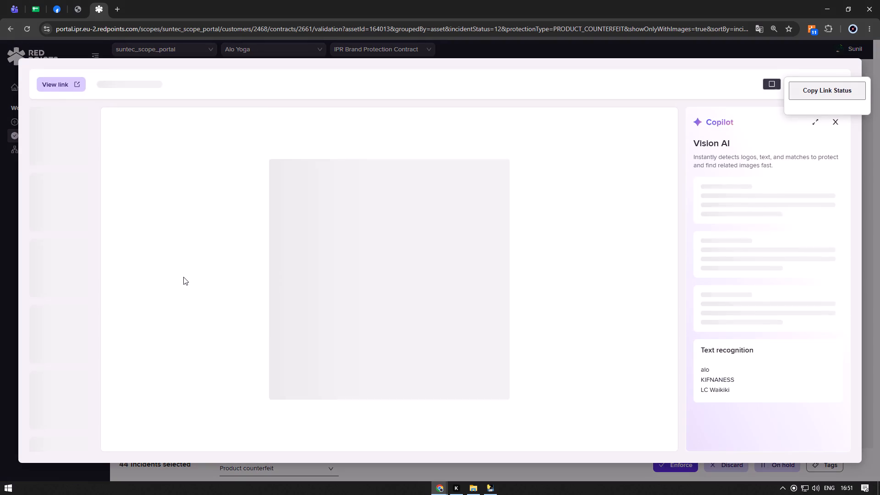
pyautogui.press('Escape')
pyautogui.scroll(-4, 183, 275)
pyautogui.click(170, 206)
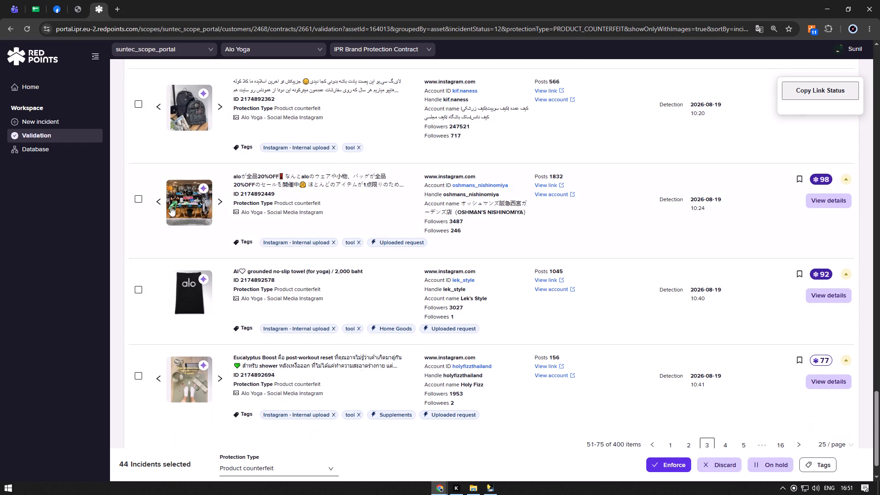
pyautogui.press('Escape')
pyautogui.scroll(-1, 166, 247)
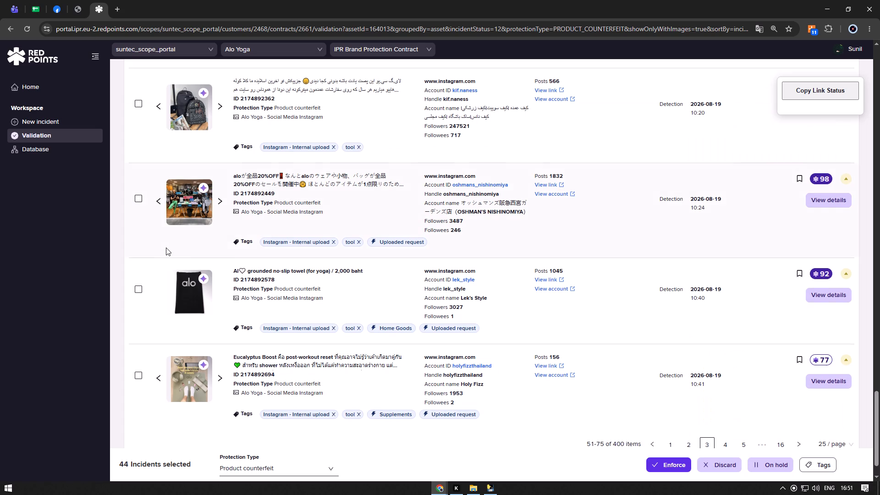
pyautogui.scroll(-2, 168, 298)
pyautogui.click(722, 403)
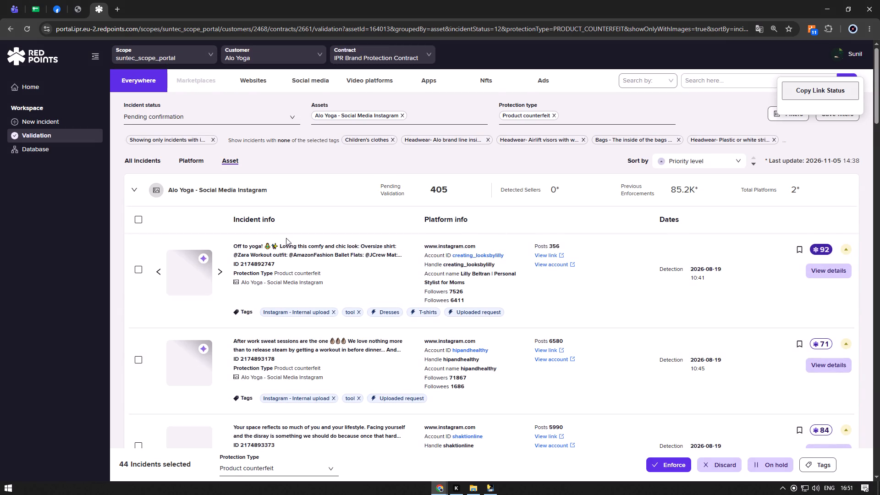
pyautogui.click(193, 285)
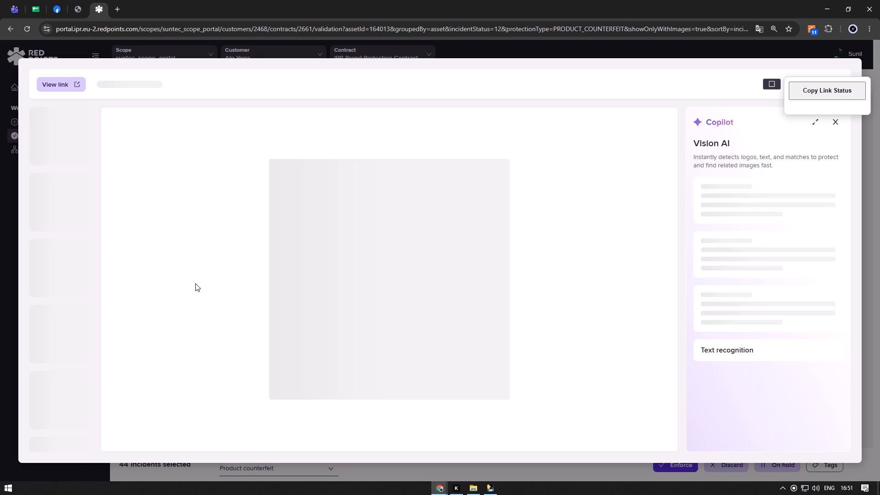
pyautogui.press('Escape')
pyautogui.click(137, 266)
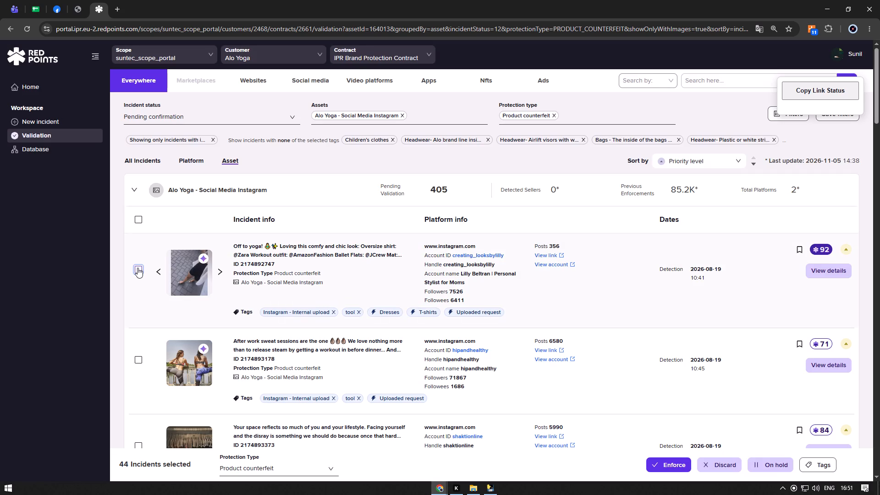
pyautogui.click(136, 361)
pyautogui.click(165, 357)
pyautogui.click(176, 357)
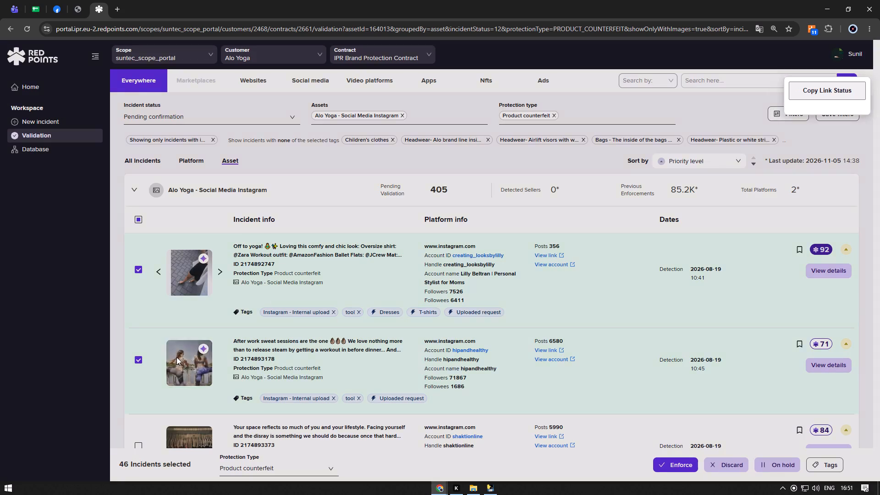
# Add the shaktionline, Alo Trunk Show, viora.sol, nassour_shop.lb and Balenciaga sweater incidents to the selection, checking the viora.sol post image.
pyautogui.press('Escape')
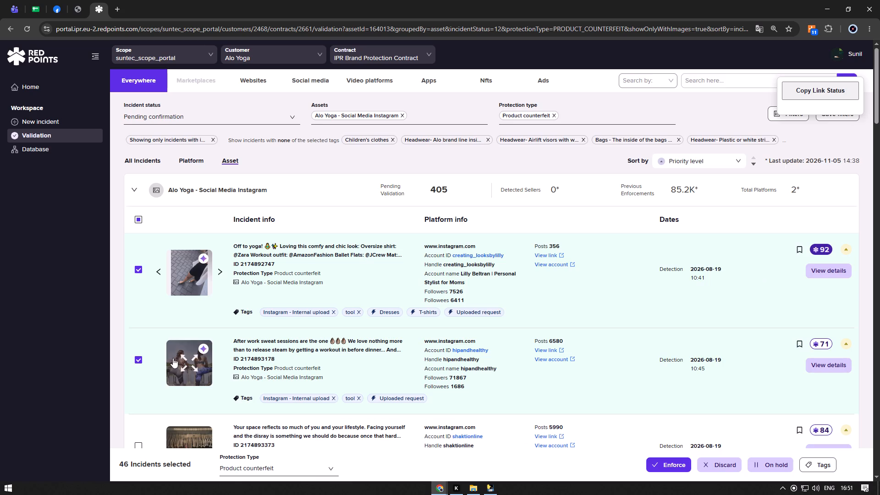
pyautogui.scroll(-3, 172, 363)
pyautogui.click(138, 297)
pyautogui.scroll(-3, 138, 362)
pyautogui.click(139, 248)
pyautogui.click(136, 323)
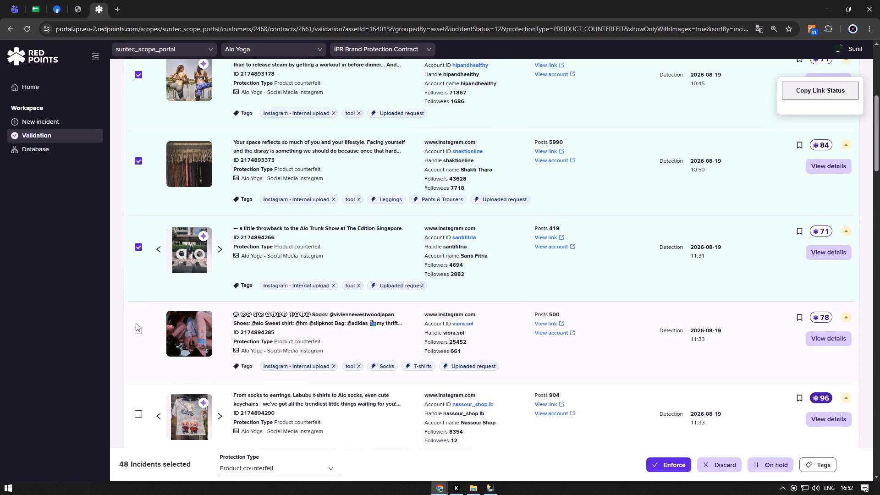
pyautogui.click(135, 328)
pyautogui.click(185, 334)
pyautogui.press('Escape')
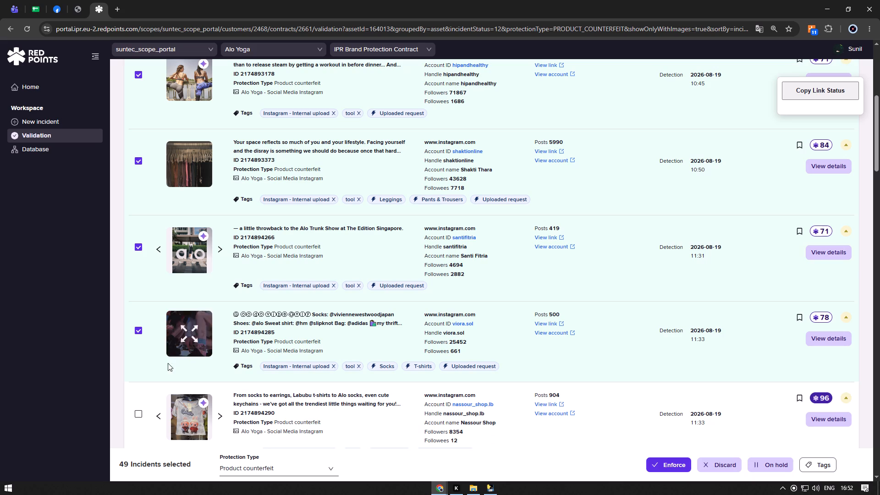
pyautogui.click(139, 416)
pyautogui.scroll(-4, 200, 343)
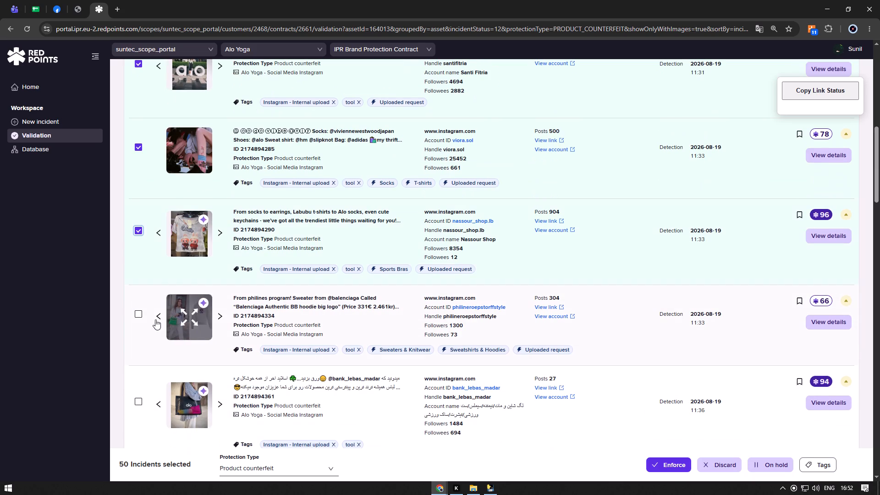
pyautogui.click(139, 313)
pyautogui.scroll(-3, 140, 328)
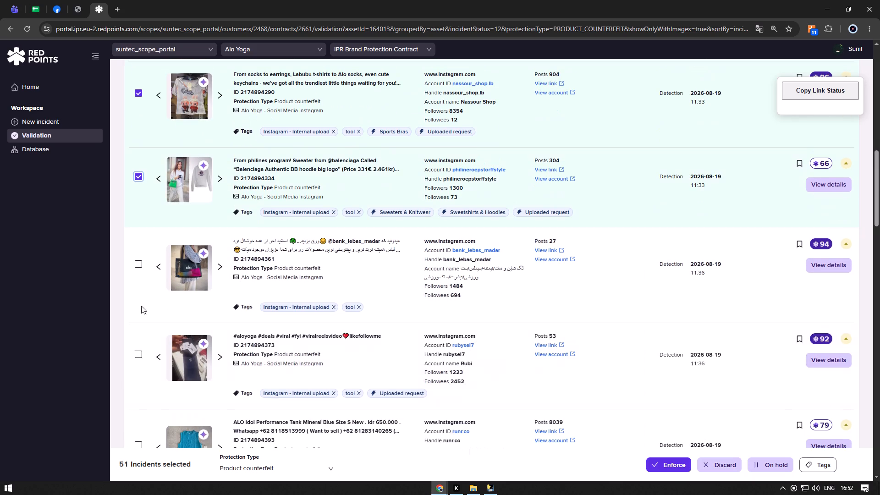
pyautogui.scroll(-4, 137, 308)
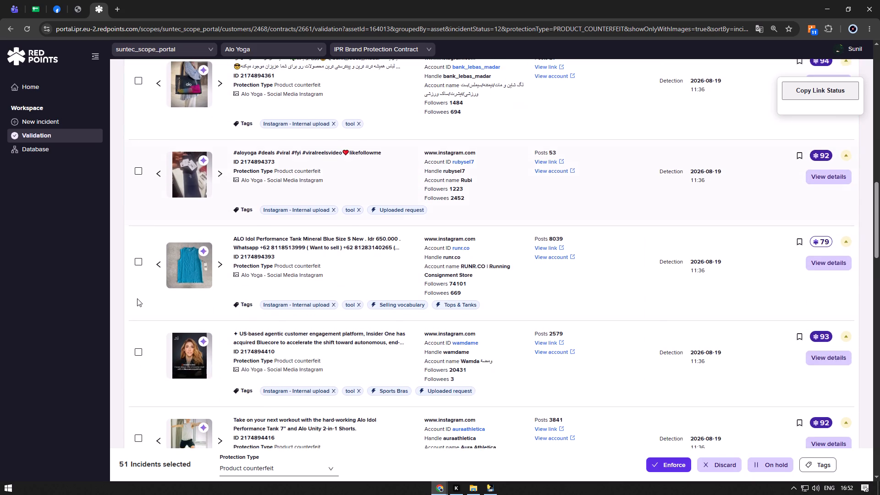
pyautogui.scroll(-2, 137, 300)
pyautogui.click(137, 264)
pyautogui.click(139, 345)
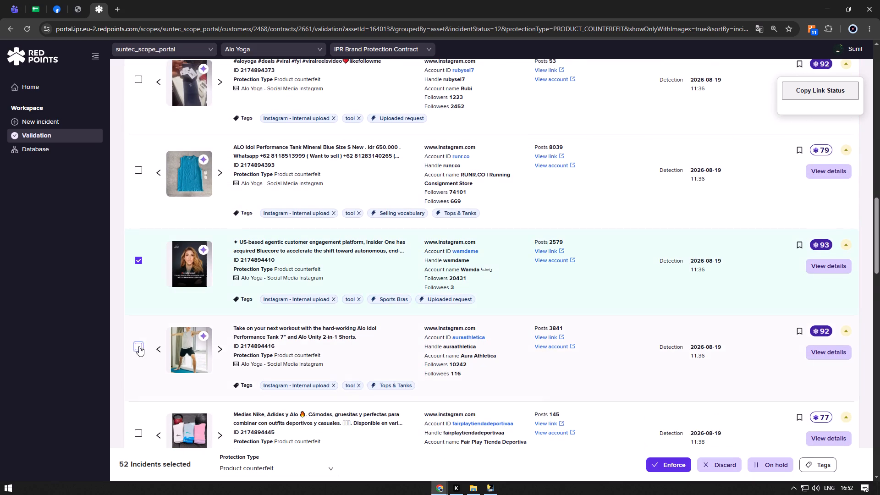
pyautogui.scroll(-3, 139, 347)
pyautogui.click(144, 303)
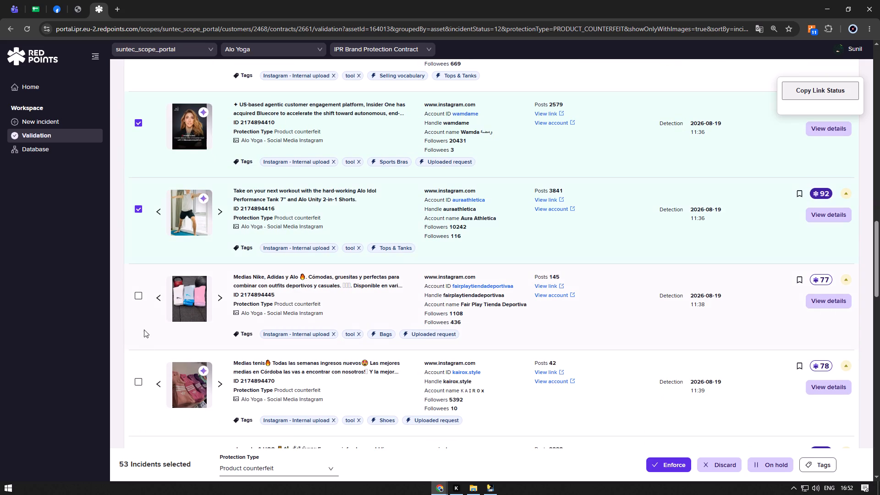
# Check the kairox.style socks incident's caption and add that incident to the selection.
pyautogui.scroll(-2, 143, 374)
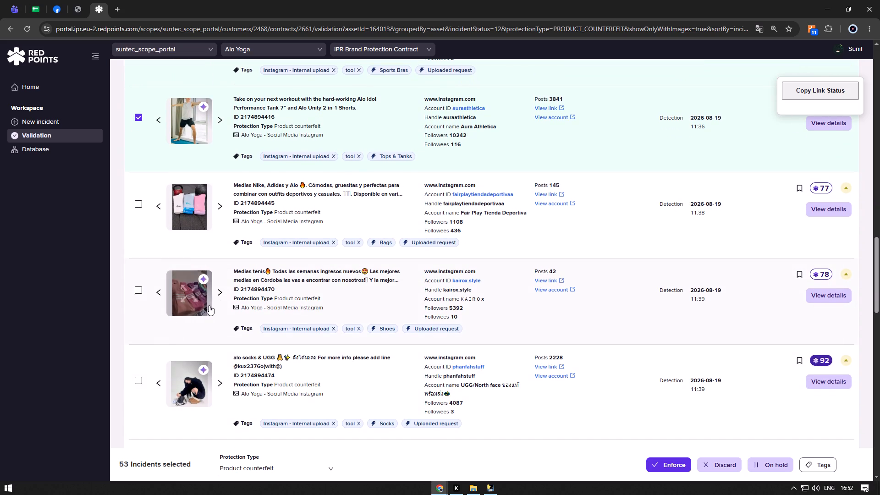
pyautogui.moveTo(231, 279); pyautogui.dragTo(383, 281)
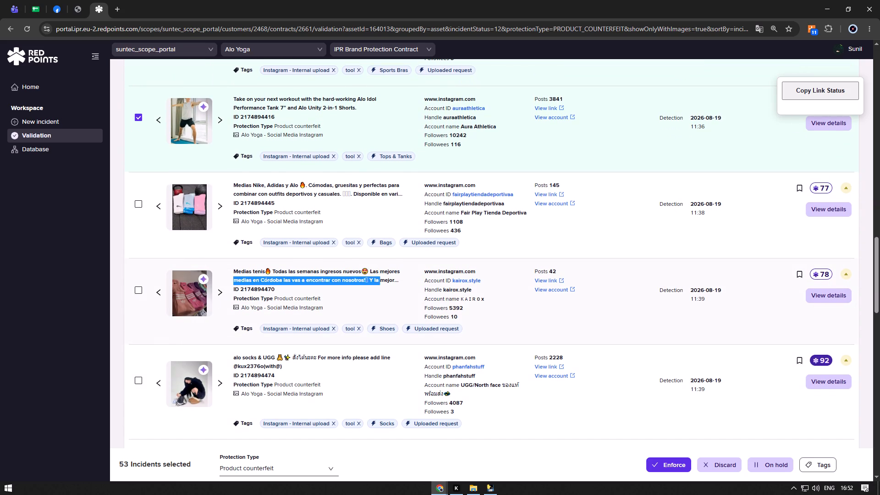
pyautogui.moveTo(383, 281); pyautogui.dragTo(276, 283)
pyautogui.click(275, 283)
pyautogui.click(138, 289)
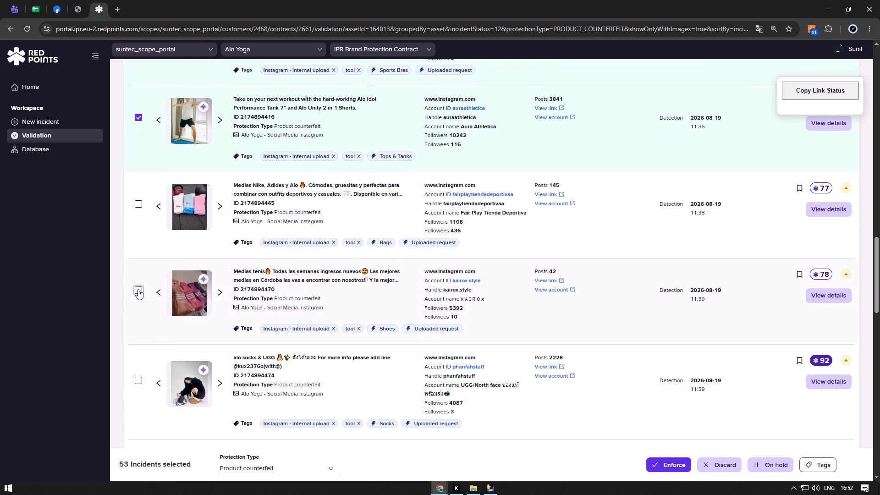
# Review the following incidents down the list, enlarging the hipgarage_ and luxelethics post images.
pyautogui.scroll(-6, 137, 293)
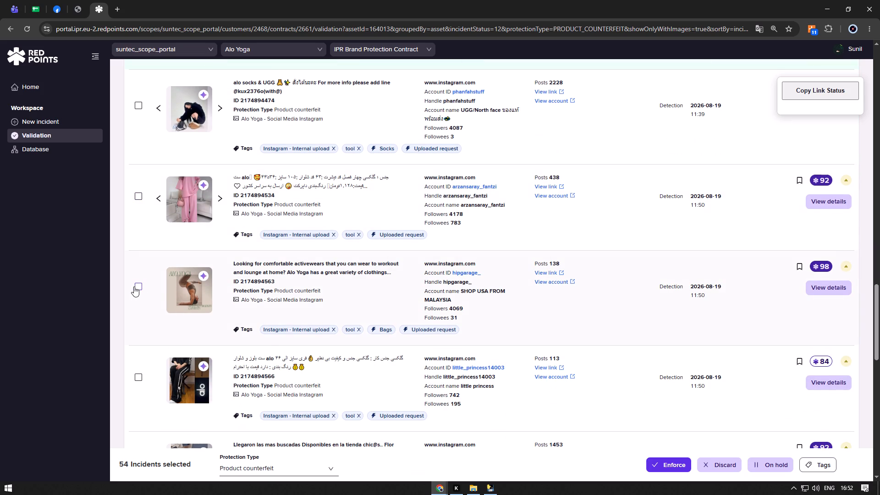
pyautogui.click(186, 282)
pyautogui.press('Escape')
pyautogui.scroll(-5, 186, 283)
pyautogui.scroll(-2, 160, 324)
pyautogui.click(171, 240)
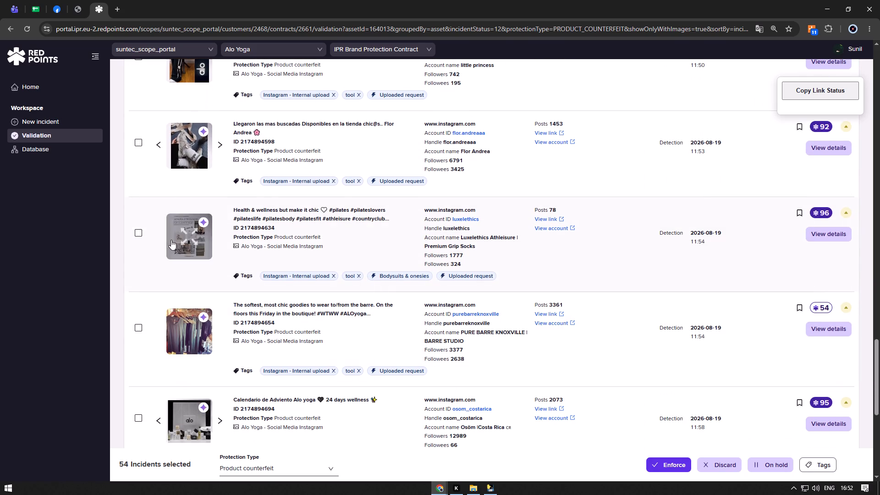
pyautogui.press('Escape')
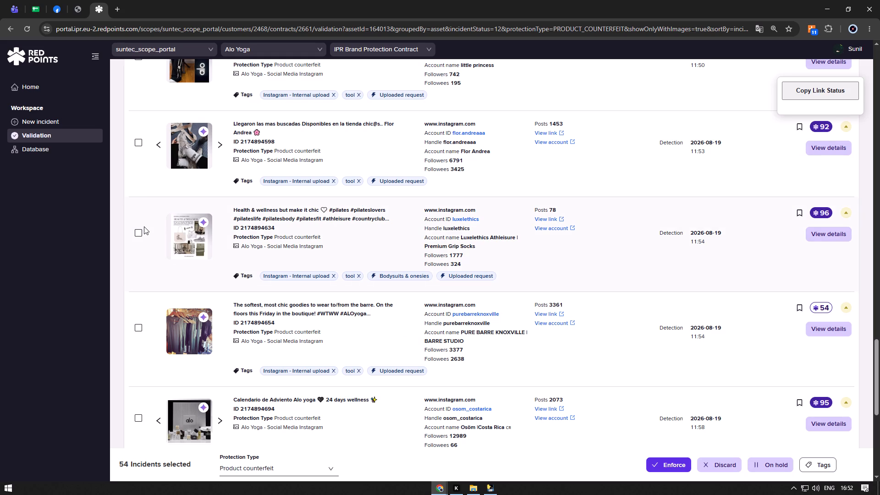
pyautogui.click(144, 229)
pyautogui.click(136, 236)
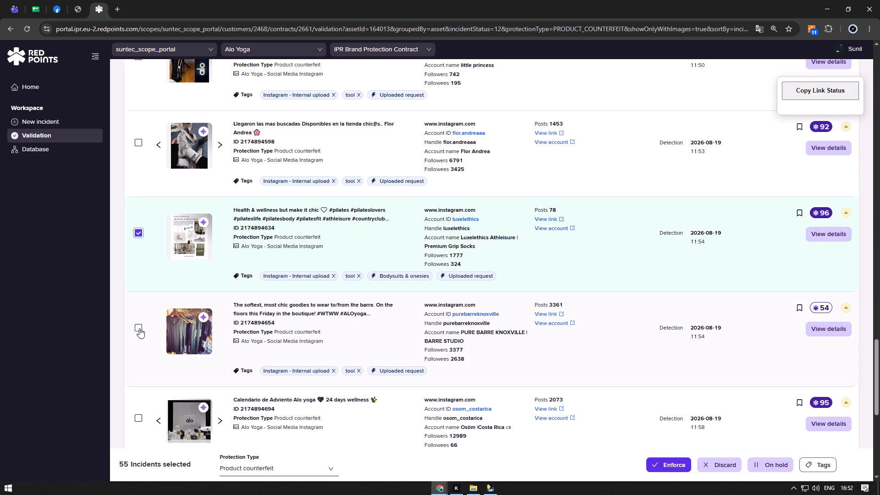
pyautogui.click(141, 332)
pyautogui.scroll(-3, 141, 334)
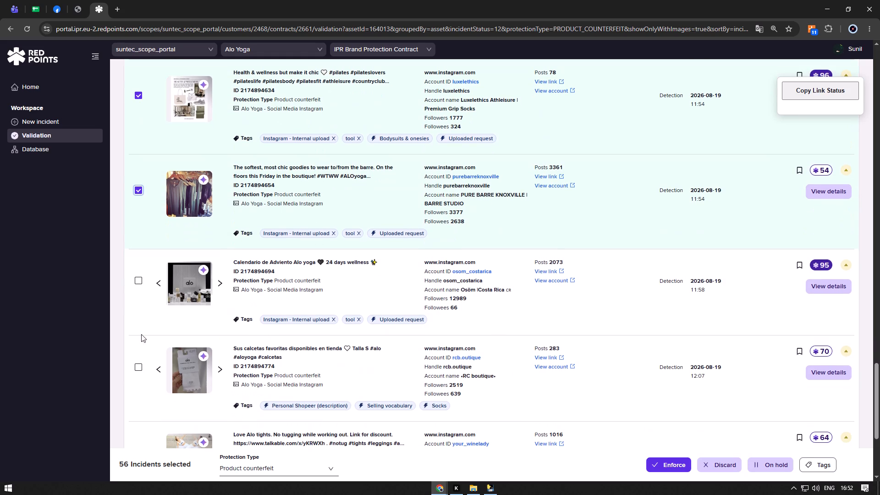
pyautogui.scroll(-5, 139, 292)
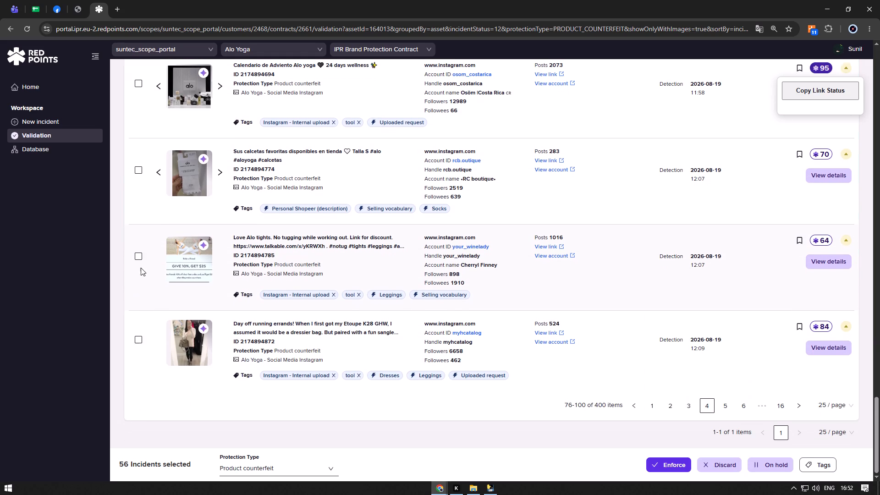
pyautogui.click(138, 256)
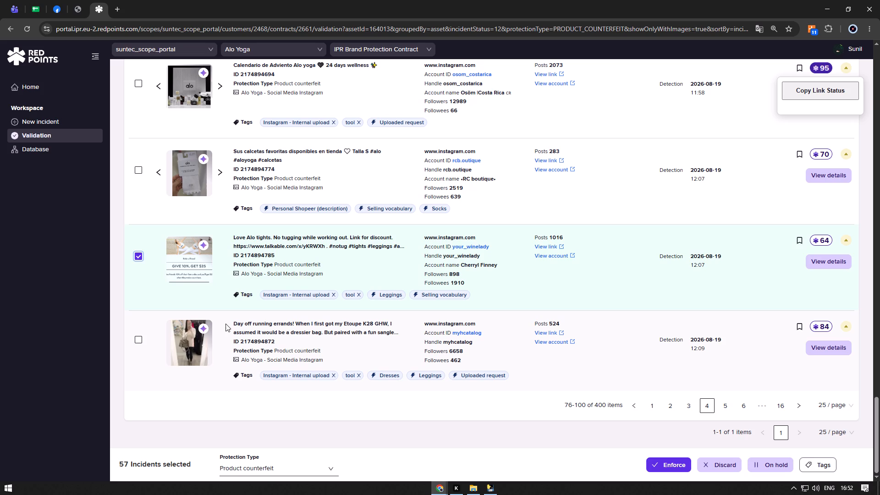
pyautogui.moveTo(225, 324); pyautogui.dragTo(269, 335)
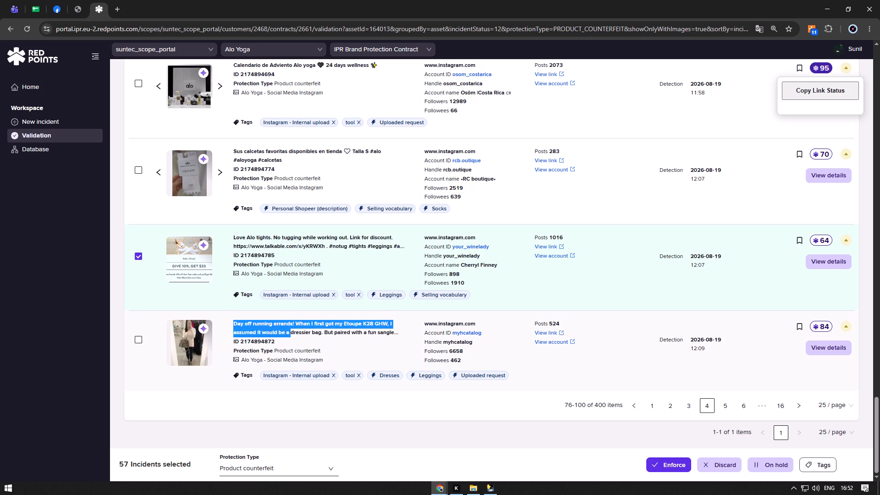
pyautogui.click(242, 333)
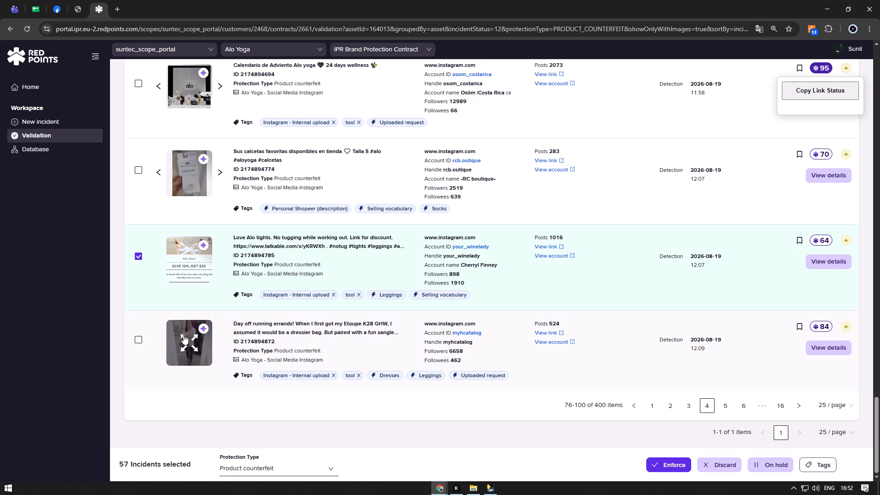
pyautogui.click(137, 340)
pyautogui.click(720, 404)
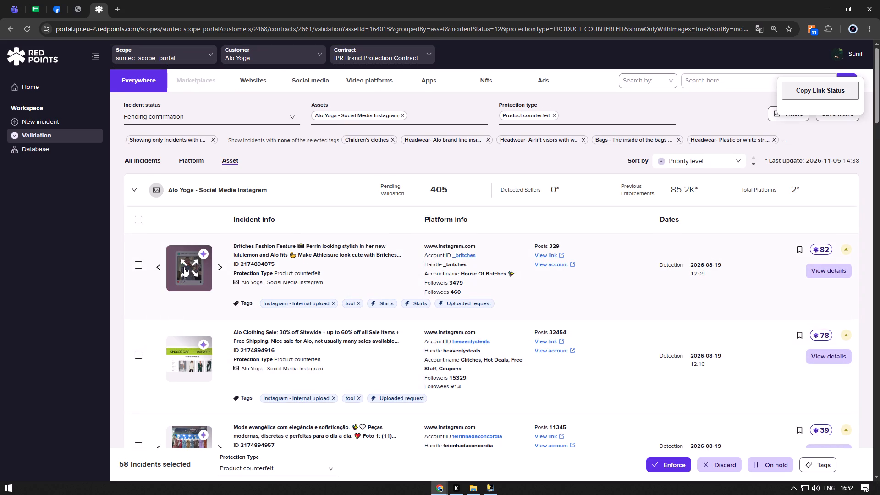
pyautogui.click(140, 266)
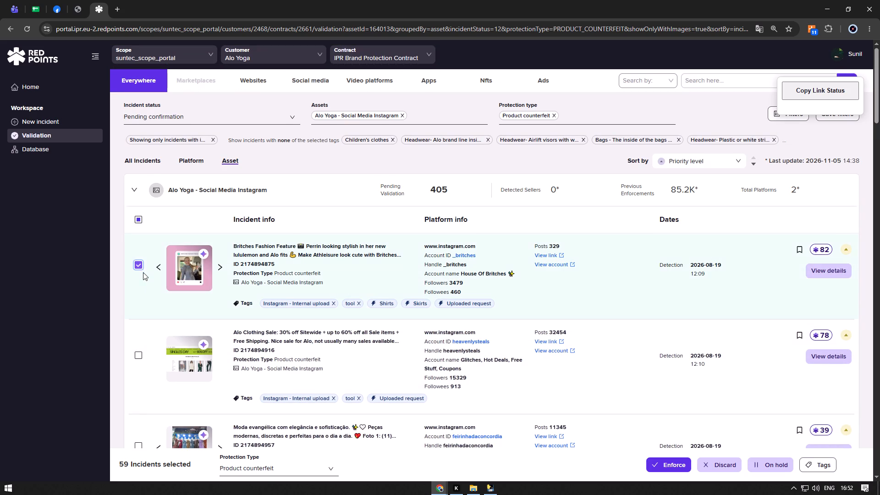
pyautogui.click(194, 258)
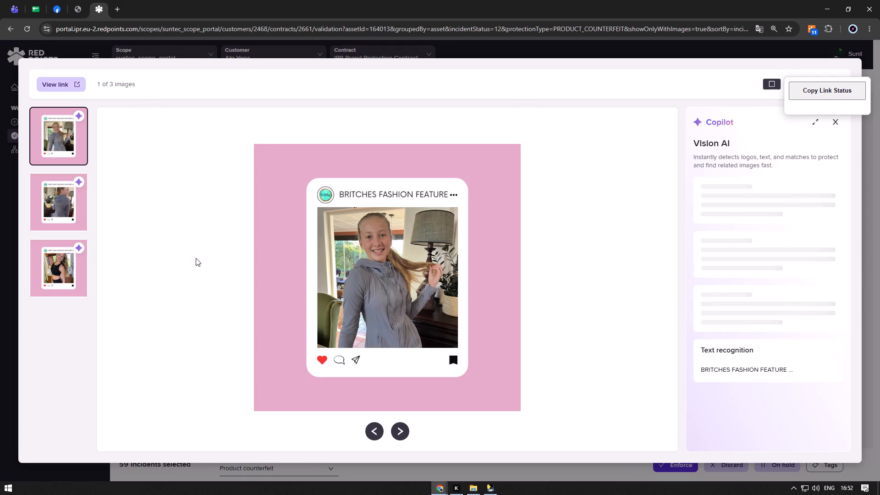
pyautogui.click(79, 212)
pyautogui.click(70, 246)
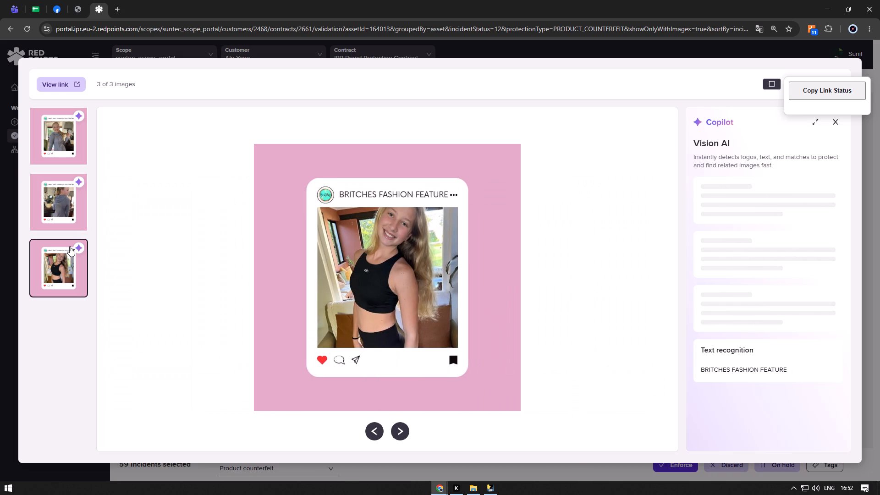
pyautogui.press('Escape')
pyautogui.scroll(-1, 159, 274)
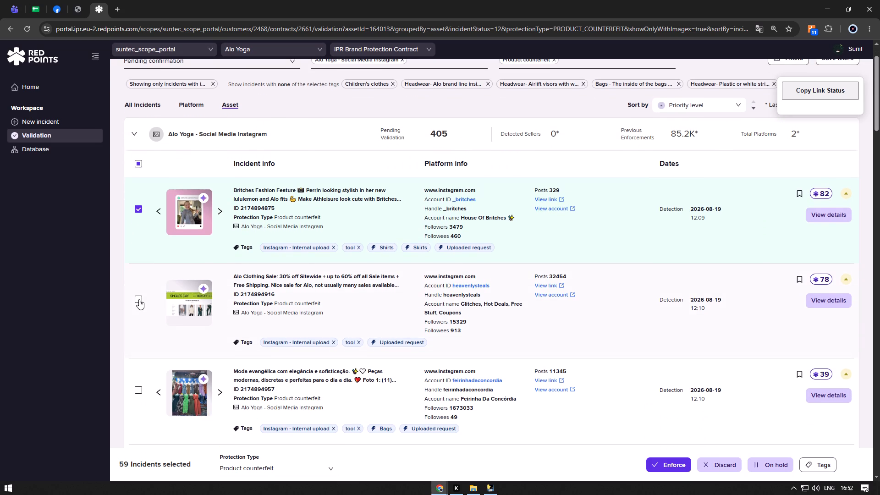
pyautogui.click(137, 298)
pyautogui.click(137, 390)
pyautogui.scroll(-2, 202, 332)
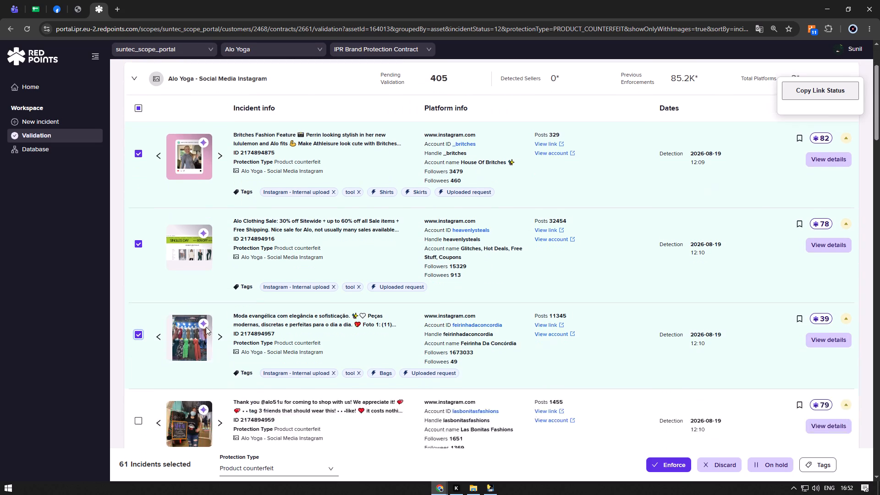
pyautogui.scroll(-2, 206, 327)
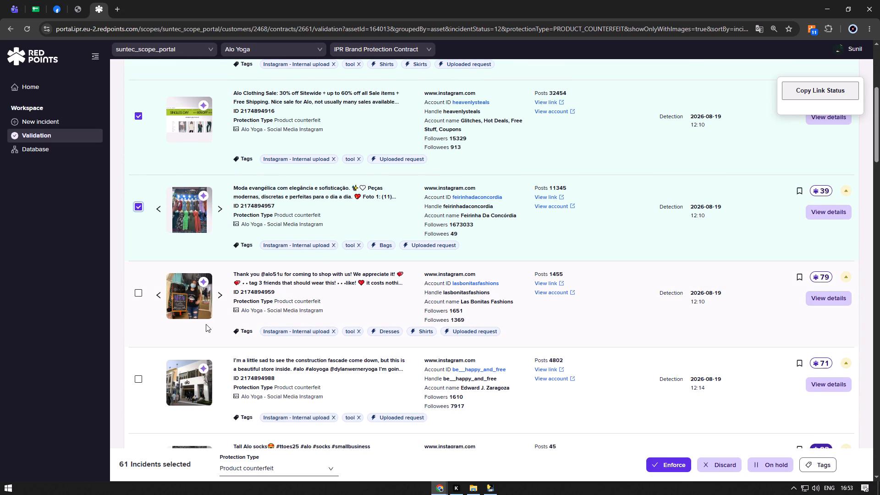
pyautogui.click(140, 294)
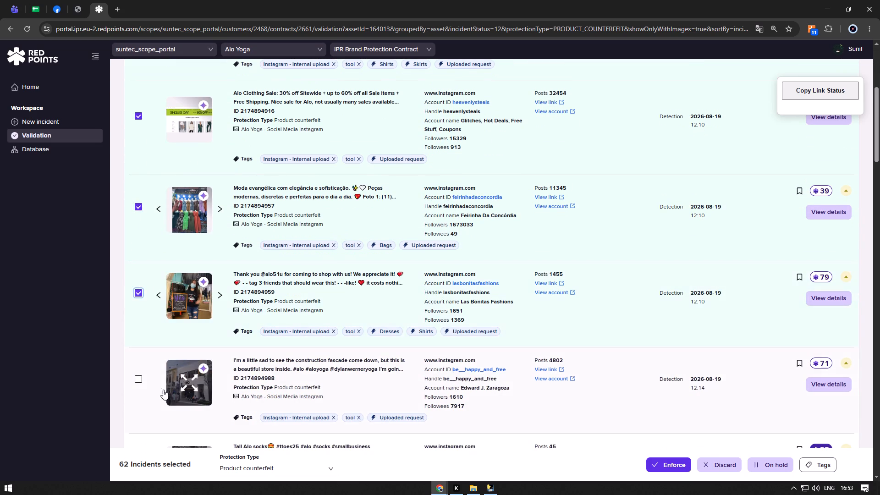
pyautogui.click(136, 379)
pyautogui.scroll(-3, 195, 335)
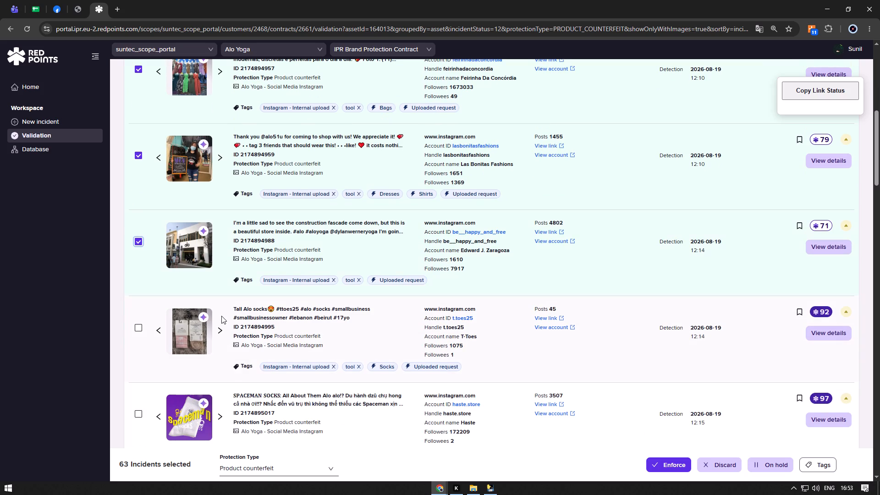
pyautogui.scroll(-2, 220, 317)
pyautogui.scroll(-2, 174, 360)
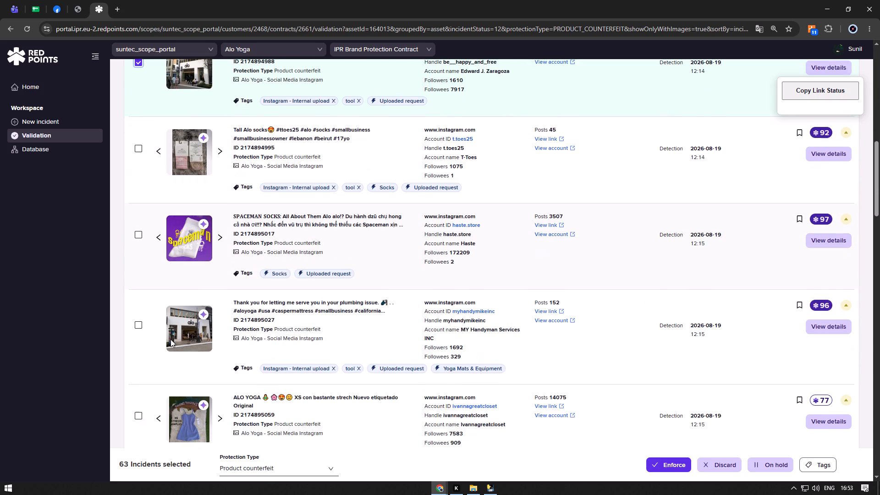
pyautogui.click(137, 320)
pyautogui.scroll(-4, 147, 327)
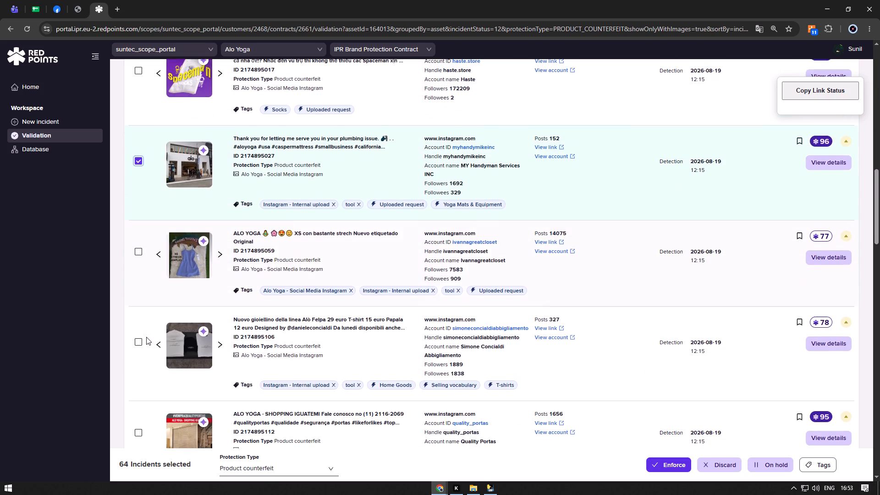
pyautogui.click(137, 321)
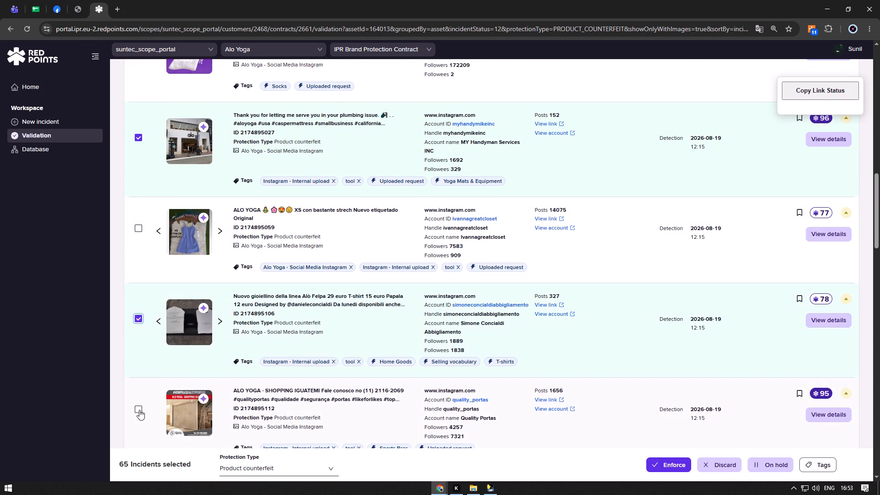
pyautogui.click(138, 410)
pyautogui.scroll(-8, 162, 367)
pyautogui.doubleClick(142, 307)
pyautogui.scroll(-2, 144, 351)
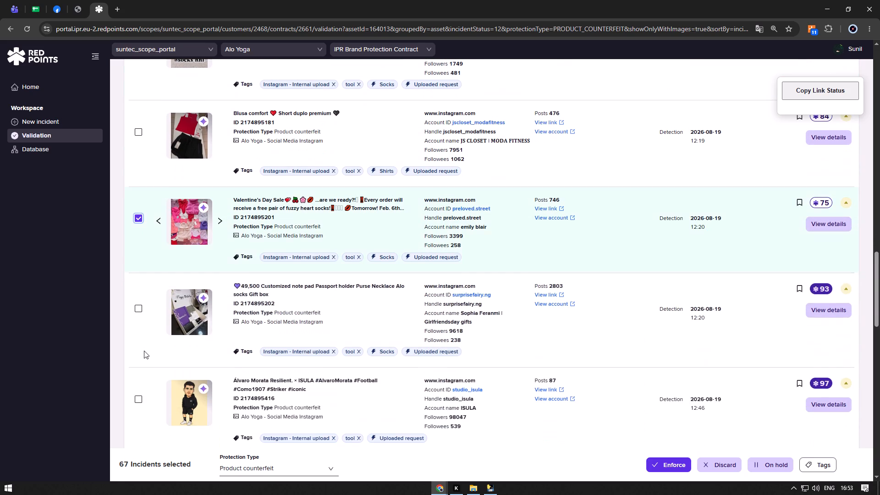
pyautogui.scroll(-2, 159, 344)
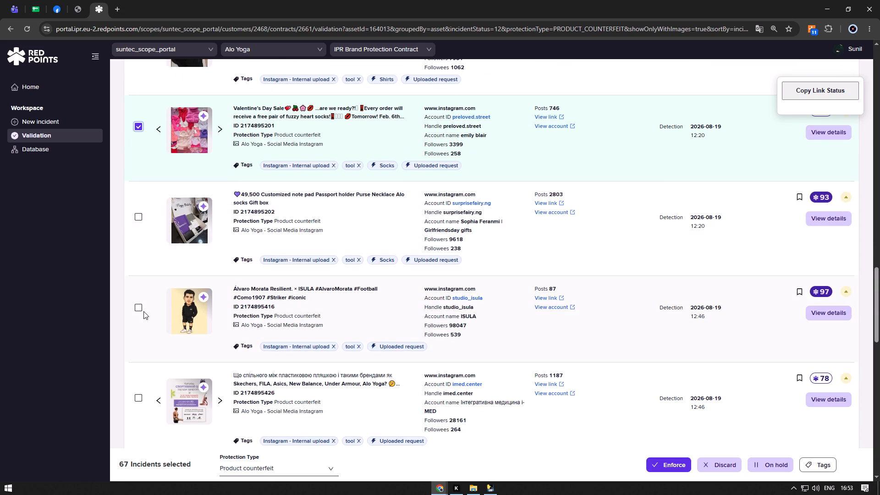
pyautogui.click(139, 308)
pyautogui.click(136, 401)
pyautogui.scroll(-4, 181, 360)
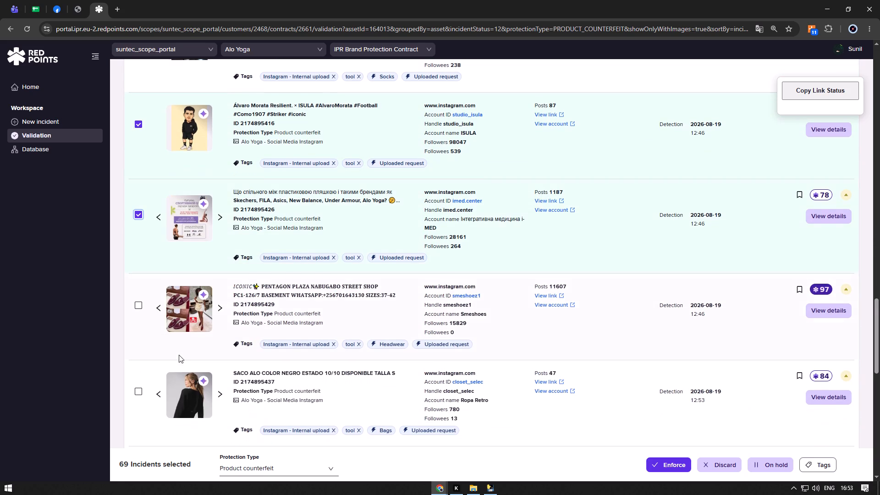
pyautogui.click(136, 305)
pyautogui.scroll(-4, 148, 342)
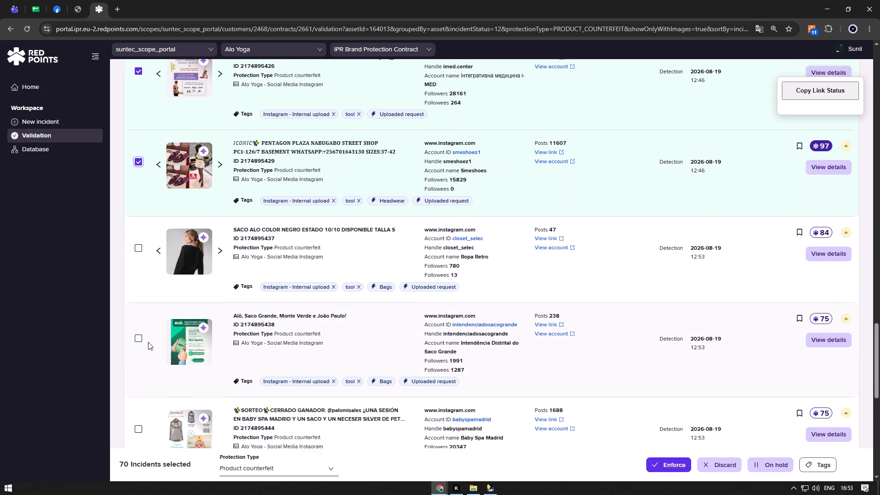
pyautogui.click(139, 298)
pyautogui.scroll(-3, 146, 347)
pyautogui.click(138, 254)
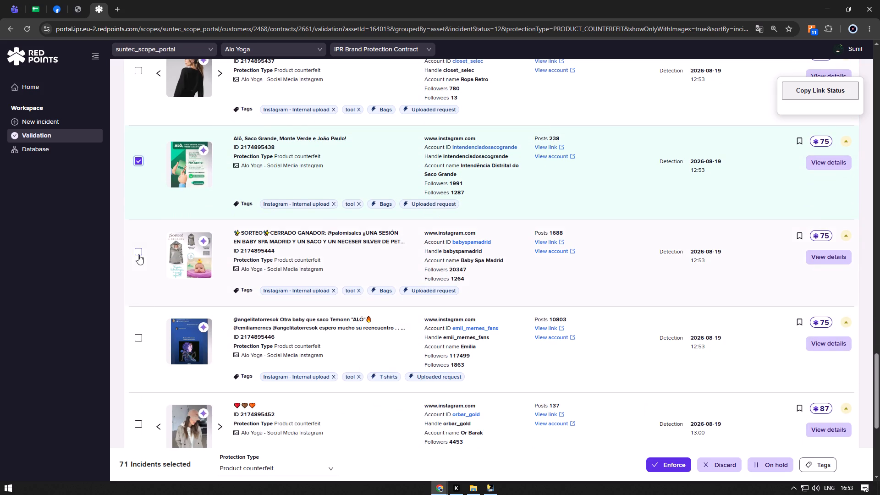
pyautogui.scroll(-2, 144, 310)
pyautogui.click(141, 247)
pyautogui.scroll(-2, 157, 333)
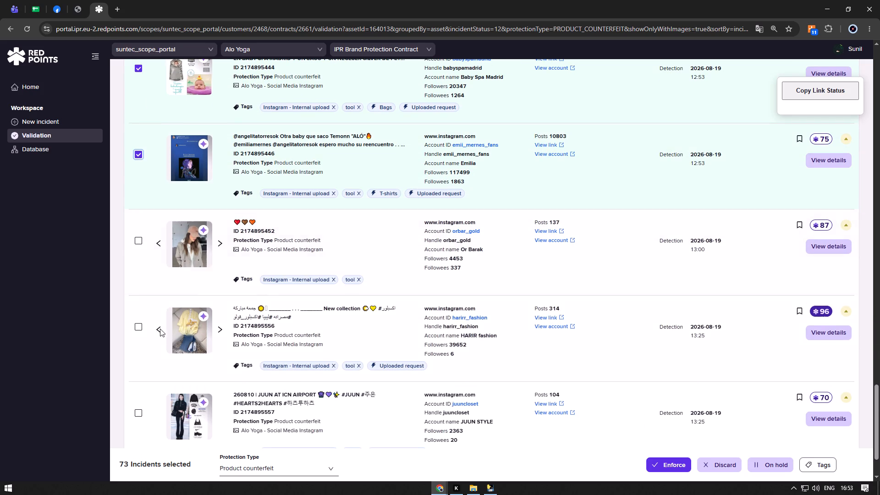
pyautogui.scroll(-2, 165, 361)
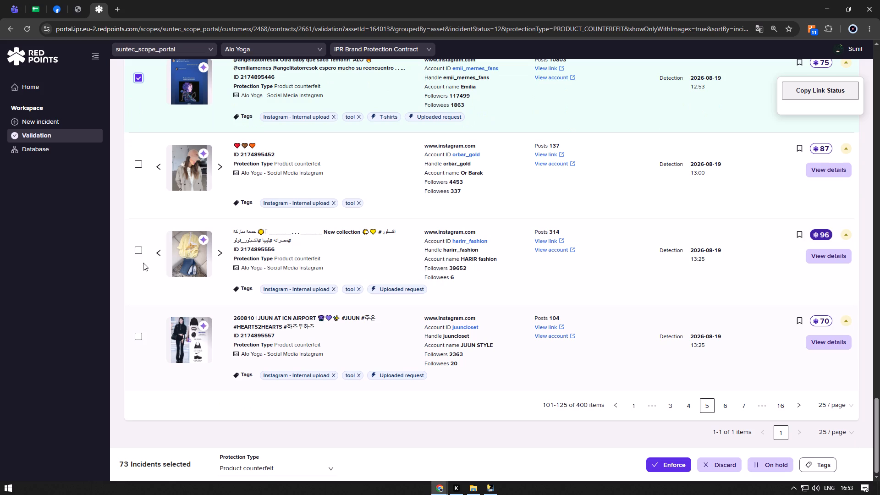
pyautogui.click(139, 337)
pyautogui.click(138, 248)
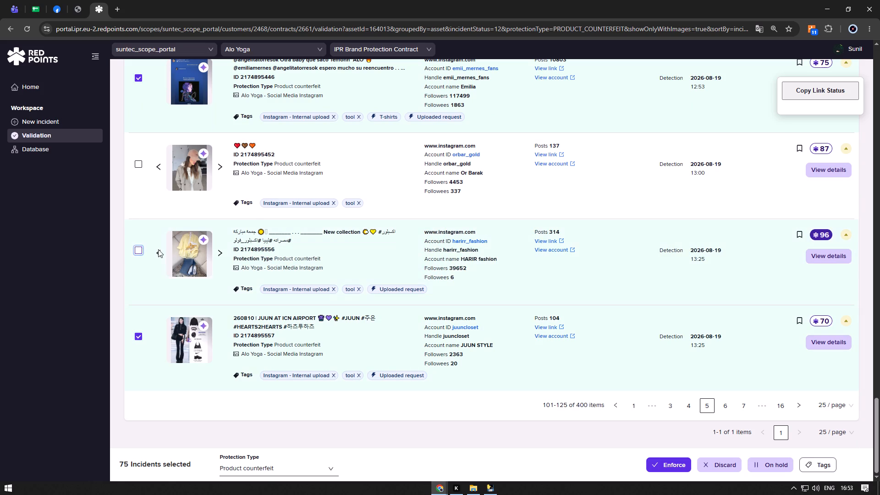
pyautogui.click(187, 249)
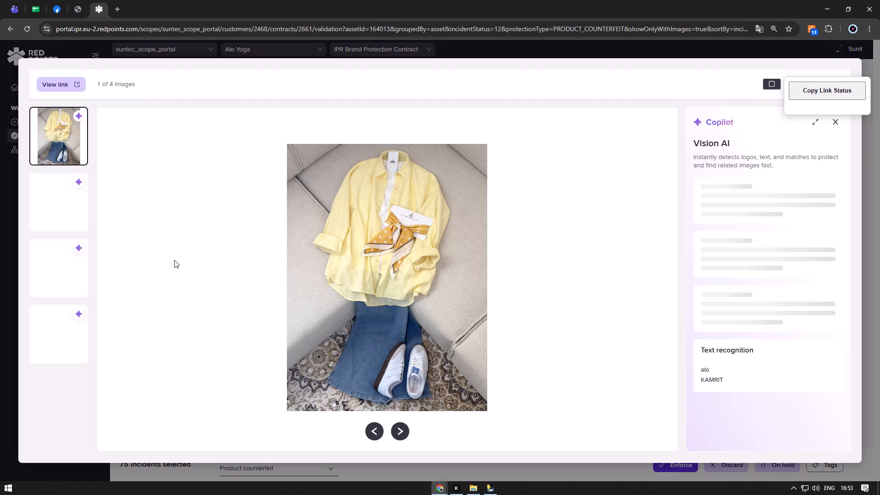
pyautogui.press('Escape')
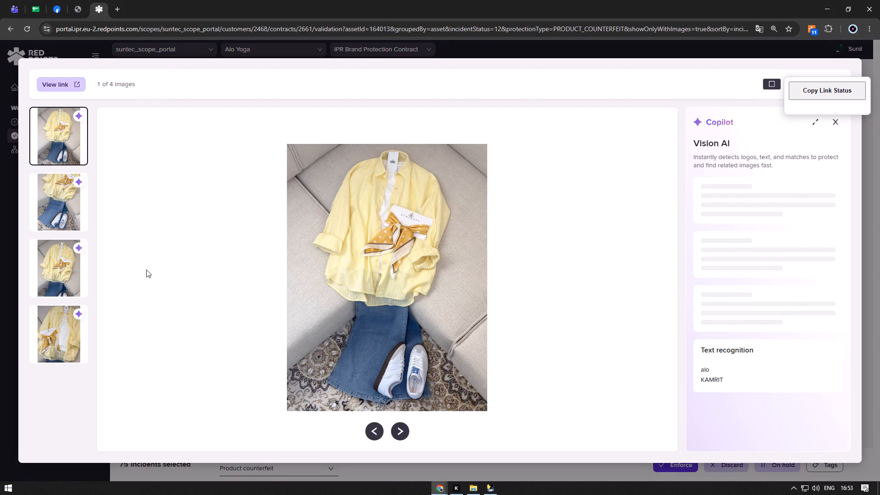
# Go to page 6 and add the ipekgormezboutique and la_vie_en_rose.tables incidents to the selection, skipping bunn.offical.
pyautogui.click(726, 412)
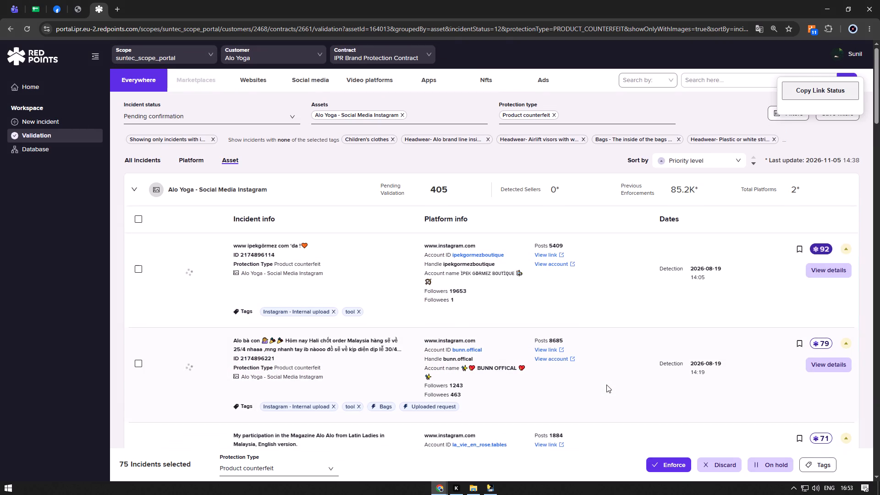
pyautogui.click(139, 272)
pyautogui.scroll(-4, 168, 383)
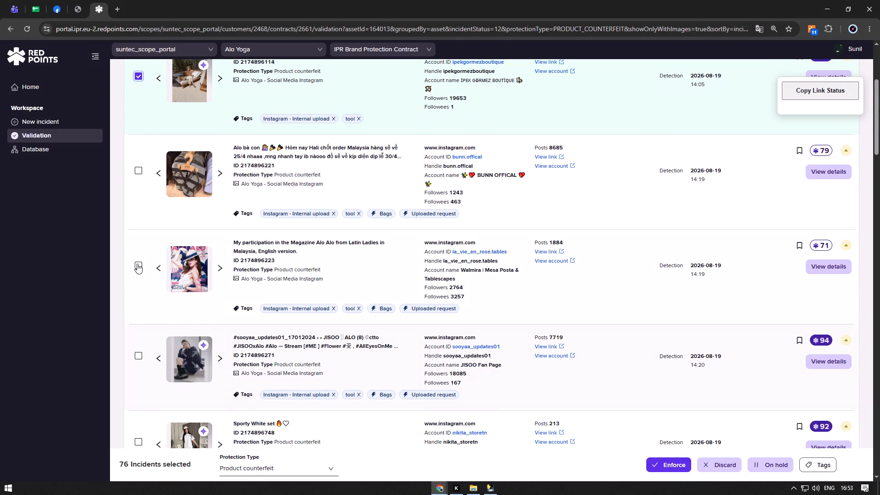
pyautogui.click(137, 264)
pyautogui.scroll(-2, 150, 358)
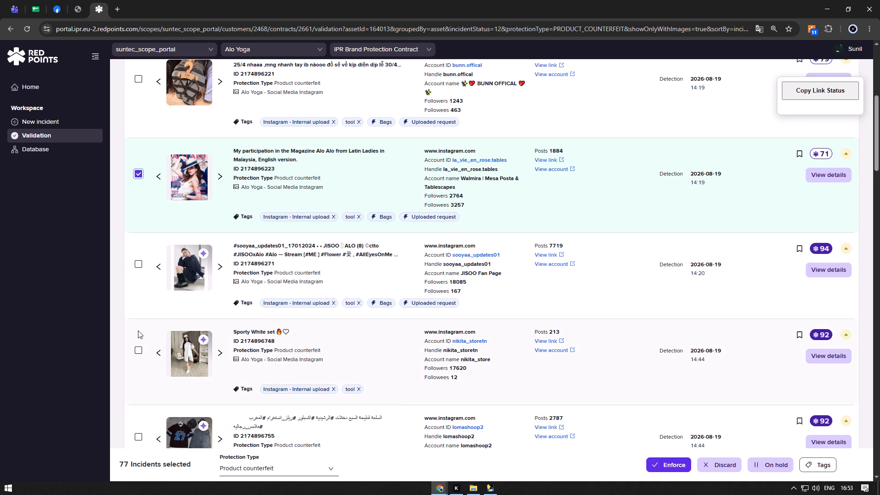
pyautogui.click(189, 362)
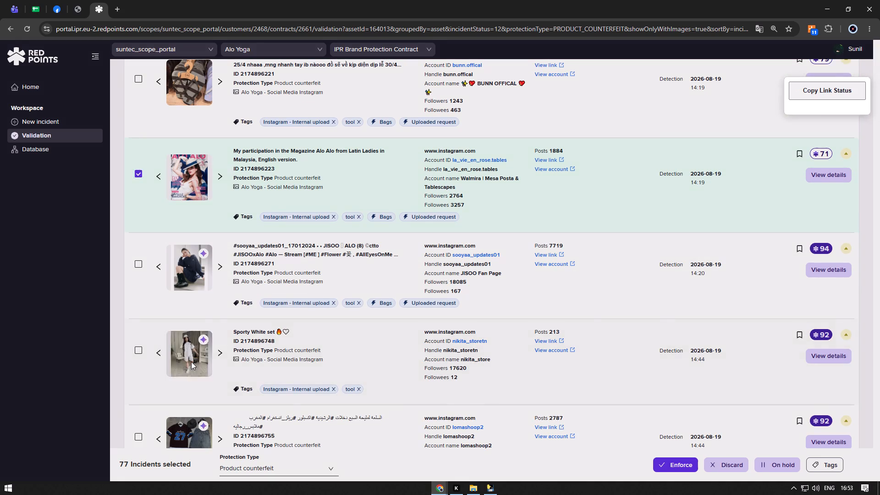
pyautogui.press('Escape')
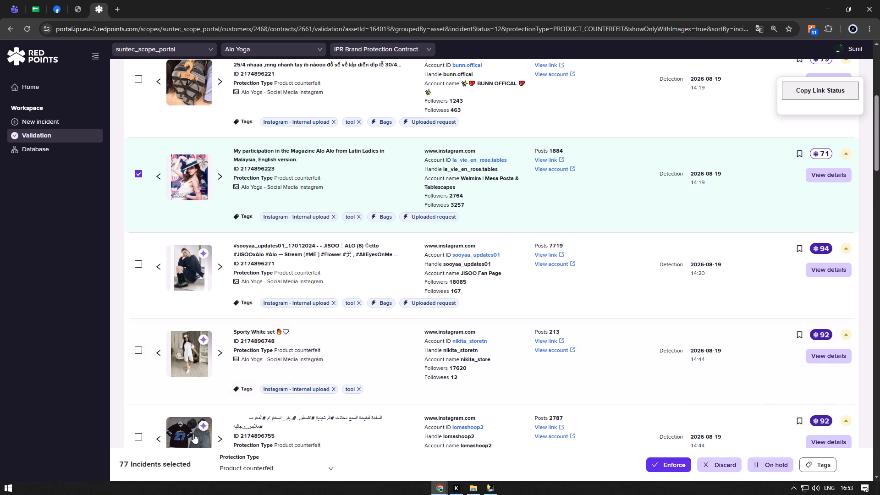
pyautogui.scroll(-4, 193, 429)
pyautogui.click(182, 264)
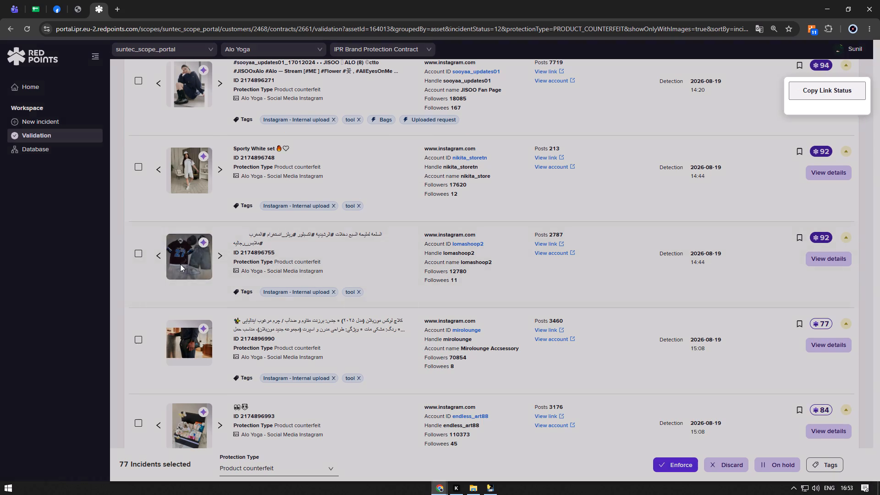
pyautogui.press('Escape')
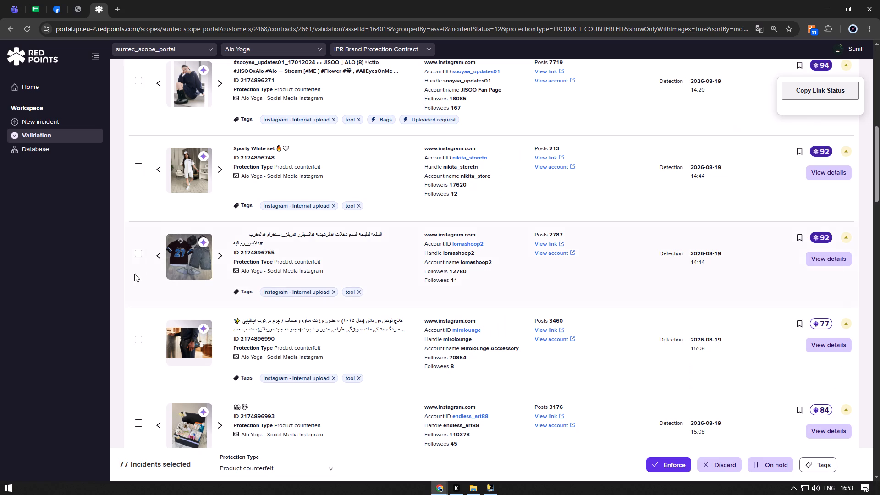
pyautogui.click(137, 257)
pyautogui.click(138, 340)
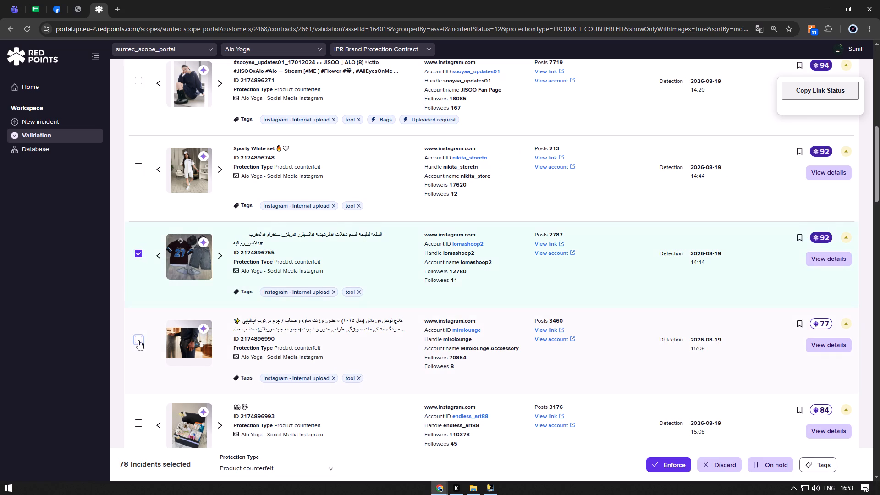
pyautogui.scroll(-3, 138, 340)
pyautogui.click(143, 291)
pyautogui.click(141, 285)
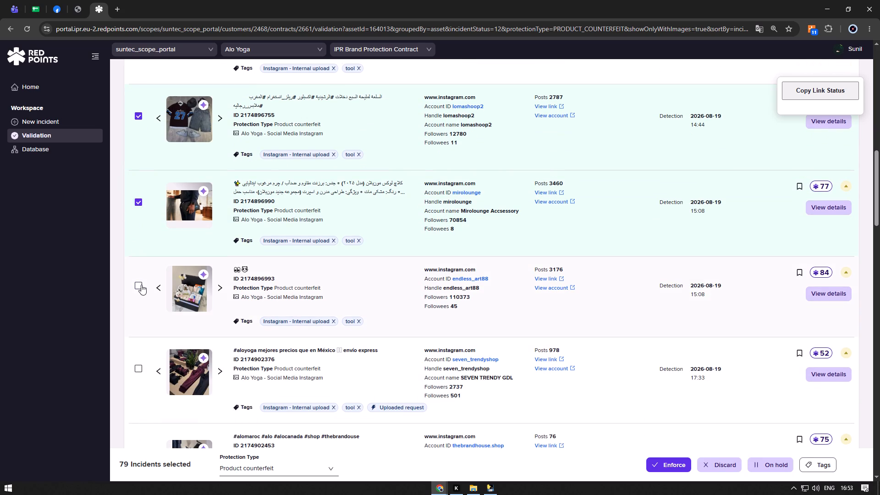
pyautogui.scroll(-6, 148, 346)
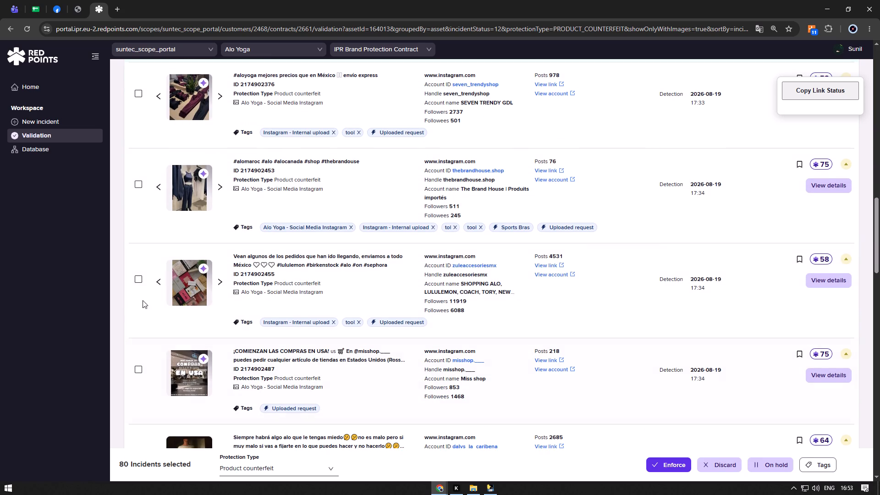
pyautogui.click(135, 277)
pyautogui.click(139, 369)
pyautogui.scroll(-4, 143, 365)
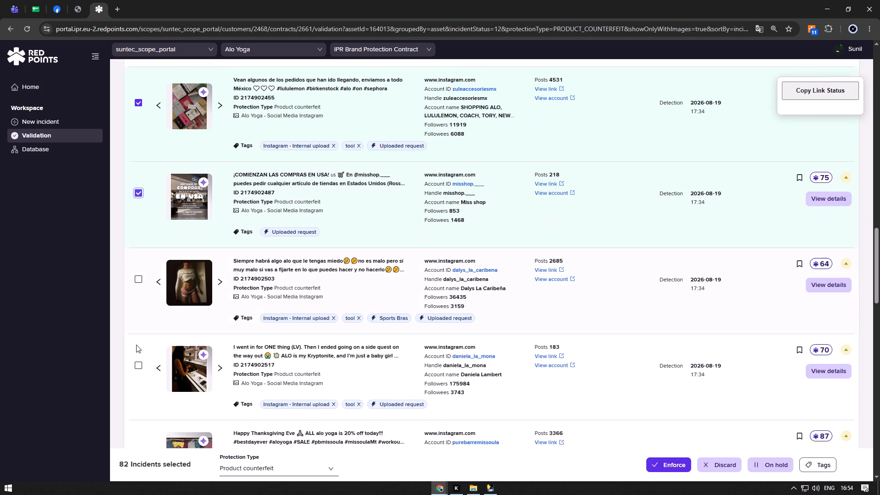
pyautogui.click(141, 278)
pyautogui.click(177, 275)
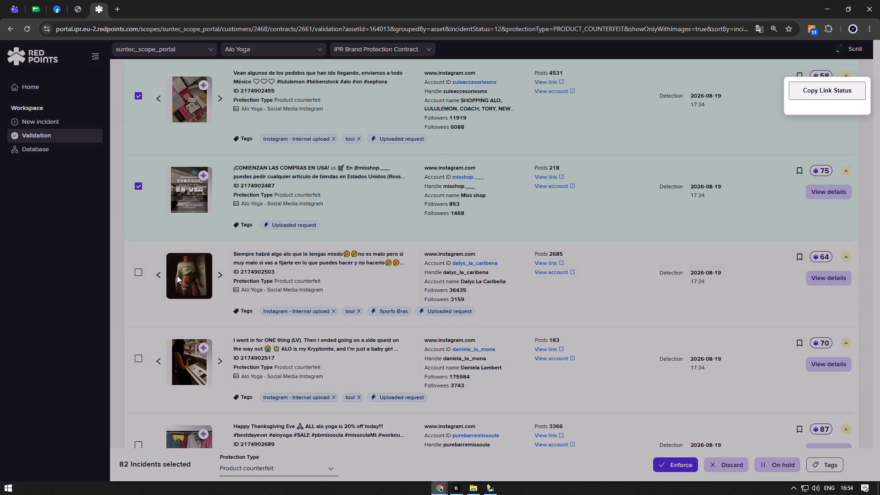
pyautogui.press('Escape')
pyautogui.click(140, 272)
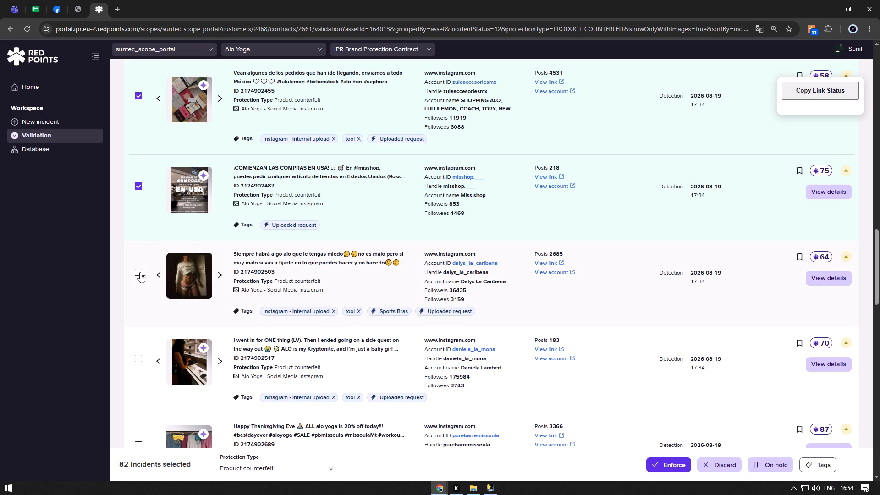
pyautogui.scroll(-3, 161, 319)
pyautogui.click(187, 234)
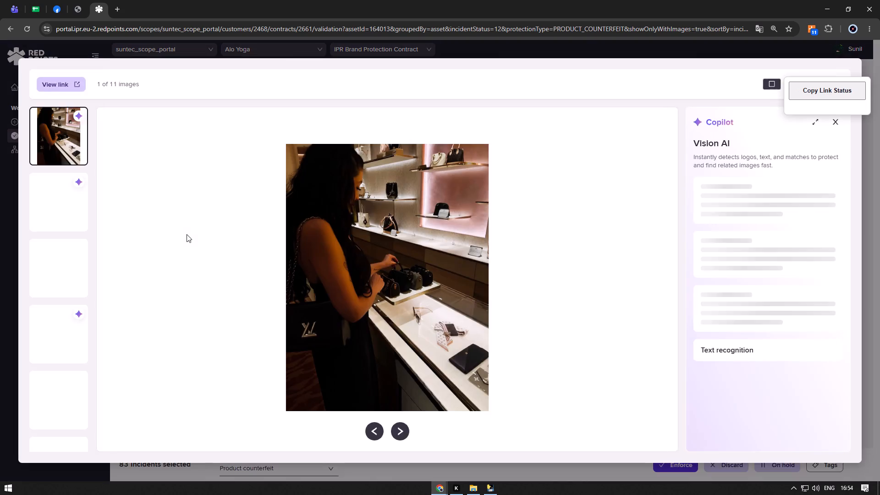
pyautogui.press('Escape')
pyautogui.click(134, 218)
pyautogui.scroll(-2, 153, 385)
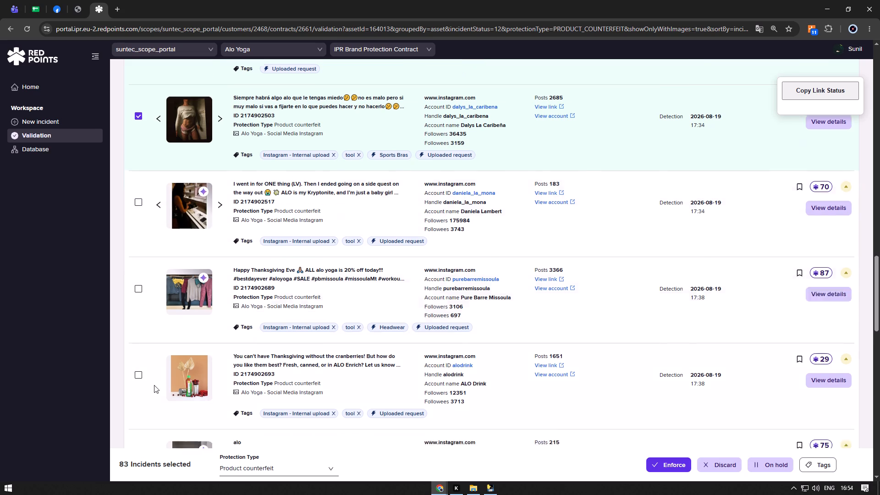
pyautogui.click(137, 131)
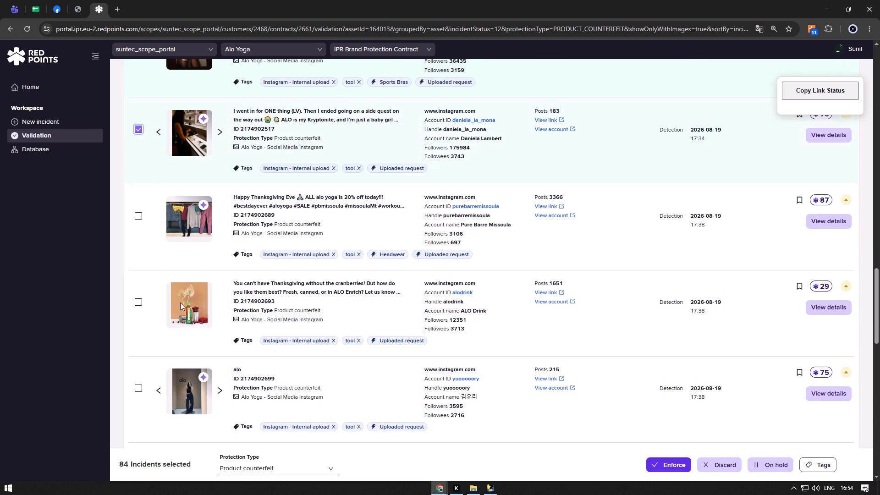
pyautogui.click(135, 301)
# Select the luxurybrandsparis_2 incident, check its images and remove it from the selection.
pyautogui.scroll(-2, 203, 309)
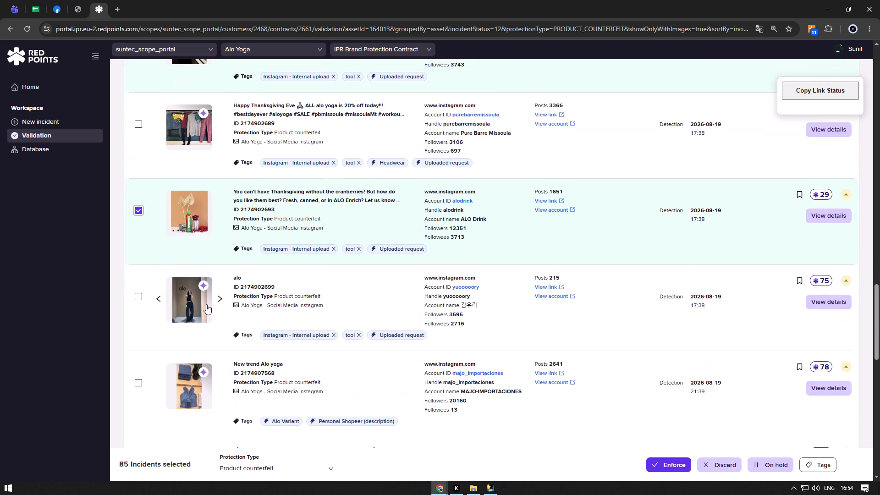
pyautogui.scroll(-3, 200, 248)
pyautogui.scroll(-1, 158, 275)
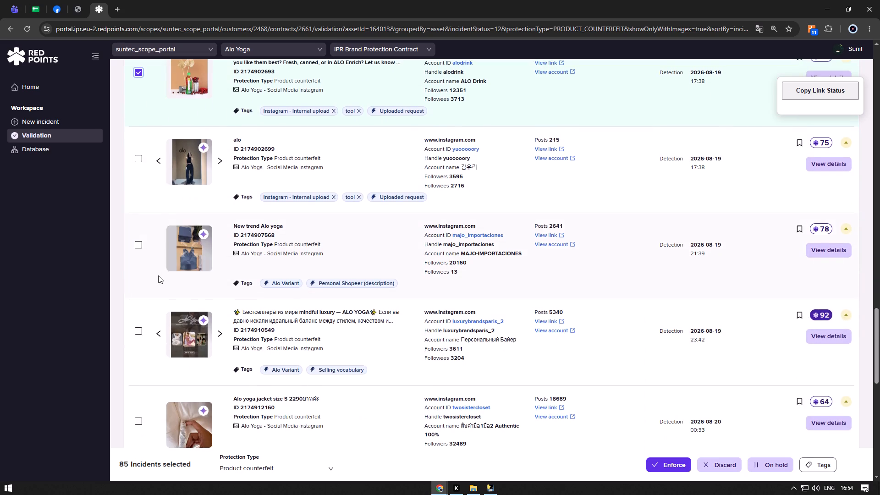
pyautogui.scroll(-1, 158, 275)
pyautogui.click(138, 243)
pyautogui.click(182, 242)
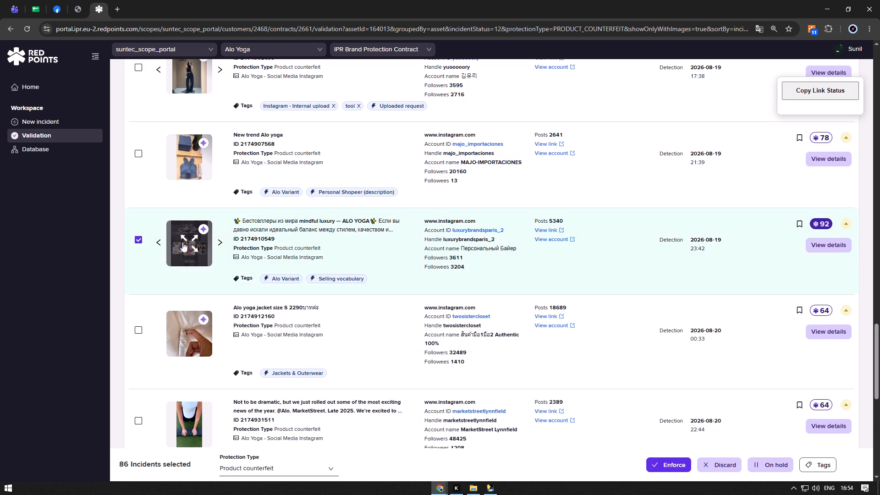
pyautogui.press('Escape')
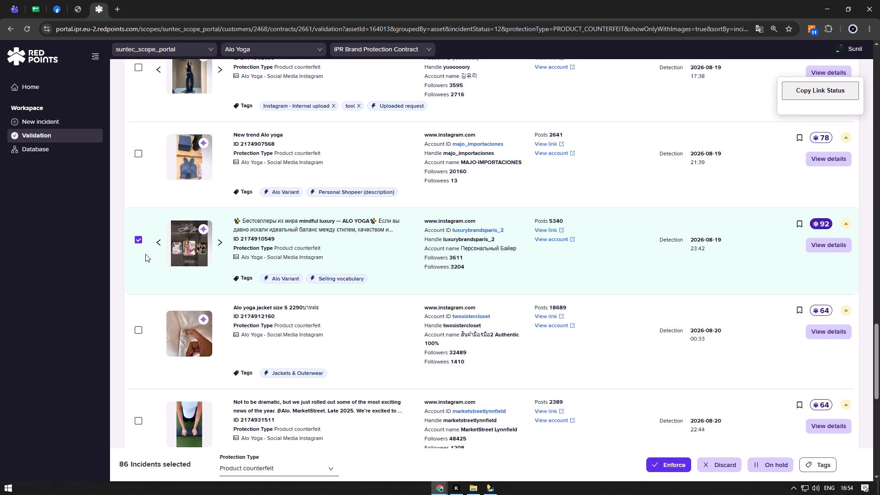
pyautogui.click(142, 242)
# Examine the remaining incidents on page 6, checking the kiva.collection and butik_jessicafashion_ images.
pyautogui.scroll(-5, 151, 305)
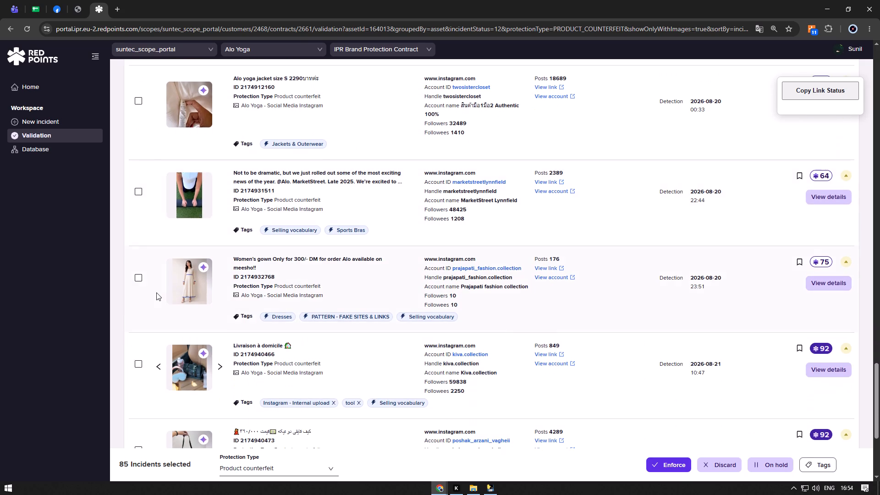
pyautogui.scroll(-2, 156, 293)
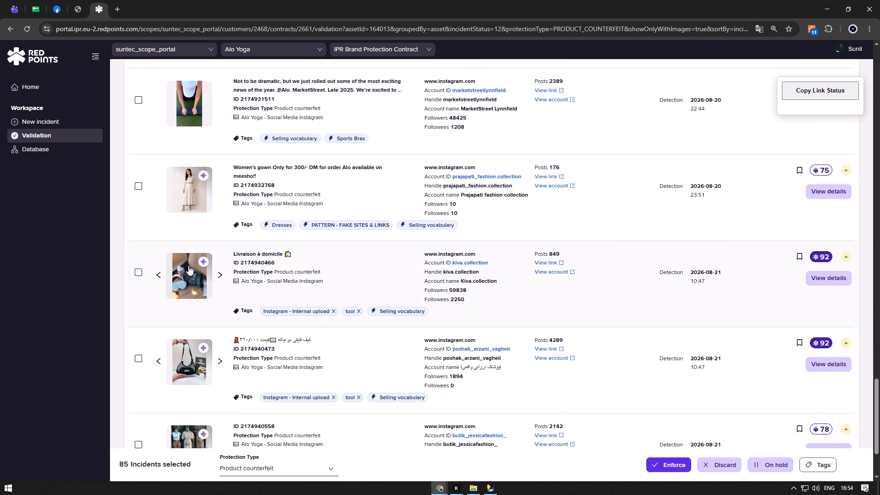
pyautogui.click(189, 265)
pyautogui.press('Escape')
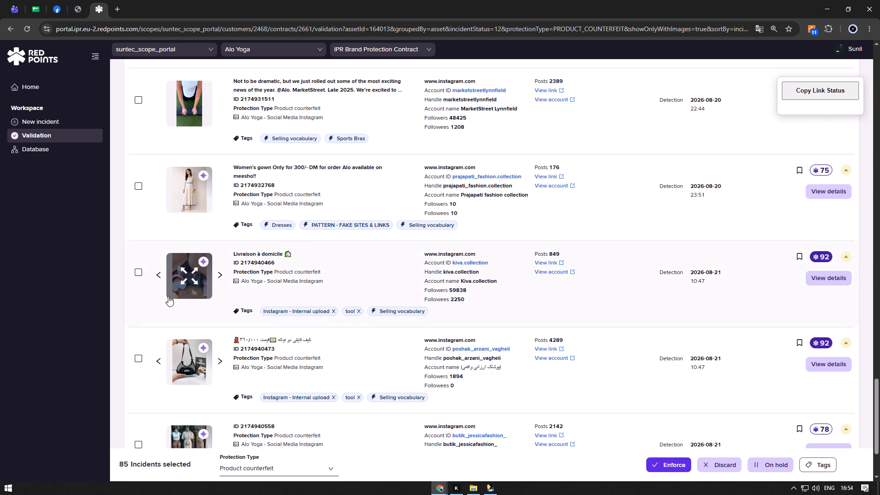
pyautogui.scroll(-5, 165, 304)
pyautogui.click(185, 342)
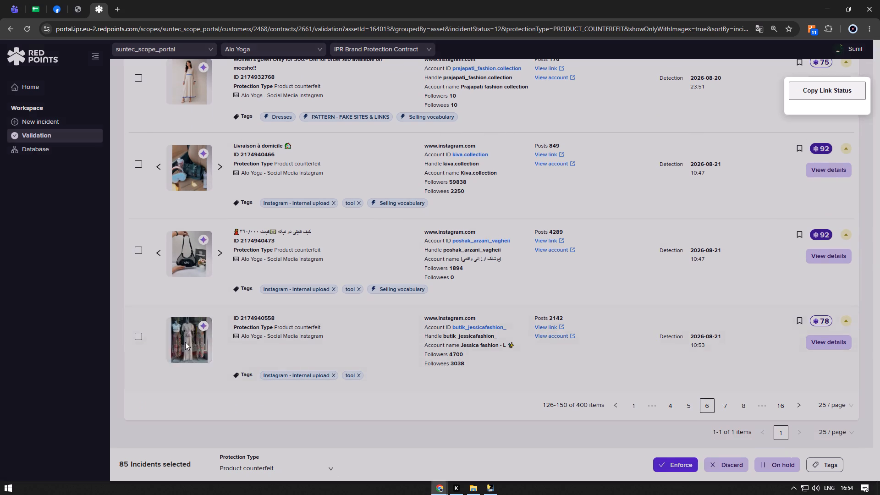
pyautogui.press('Escape')
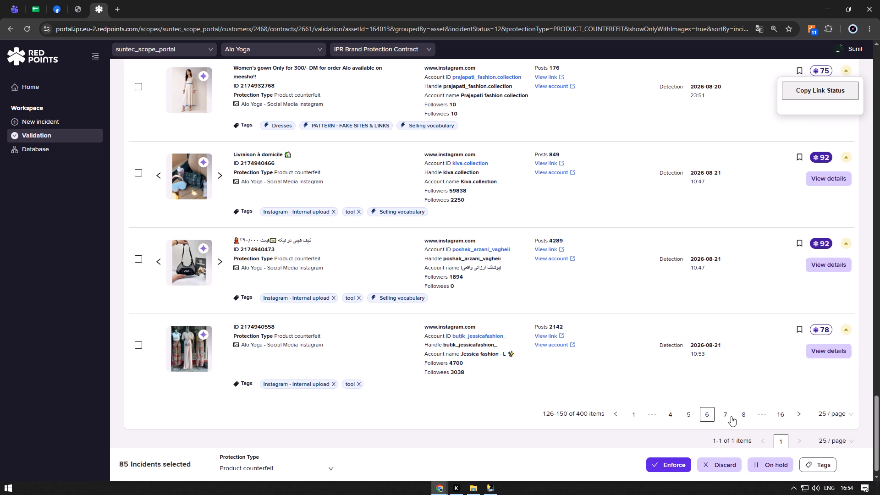
pyautogui.click(731, 416)
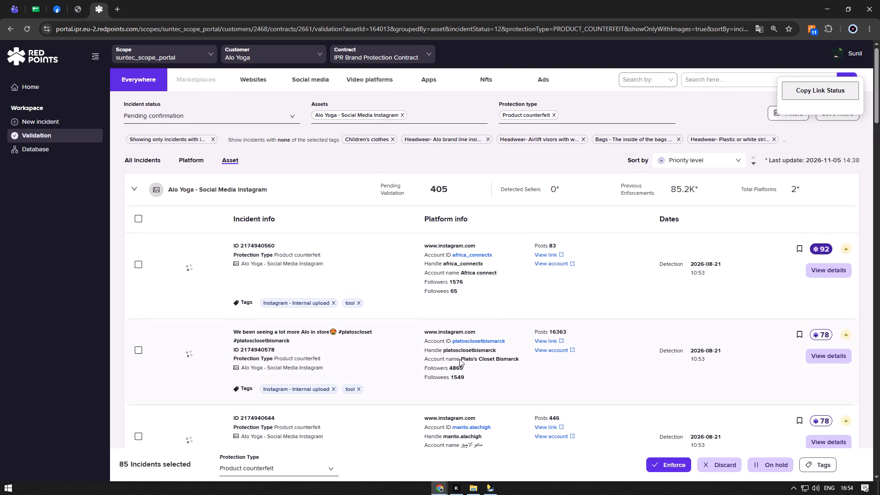
pyautogui.click(179, 265)
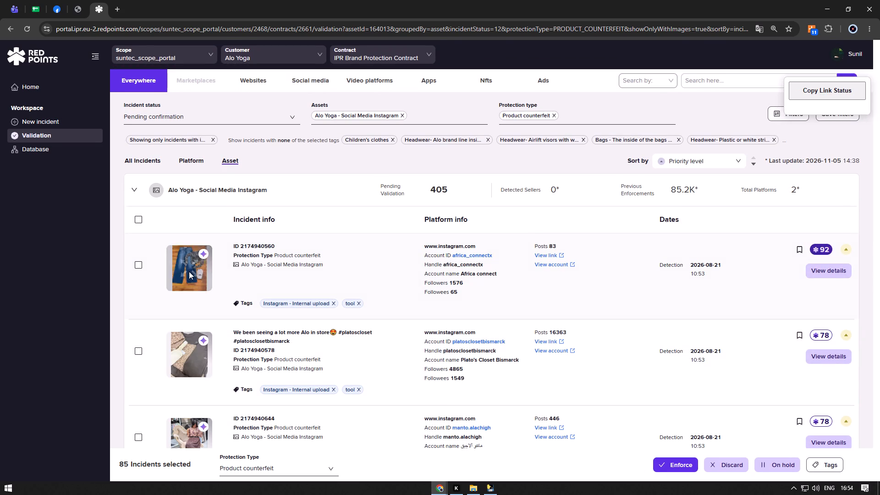
pyautogui.press('Escape')
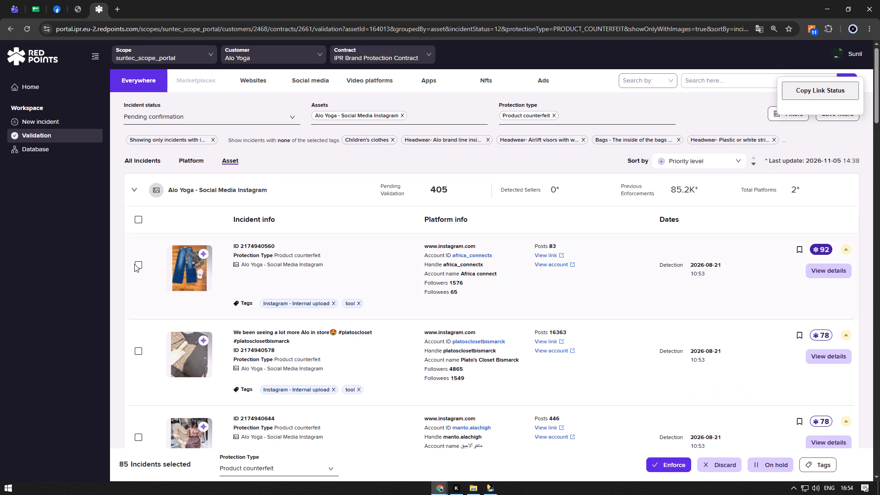
pyautogui.click(138, 264)
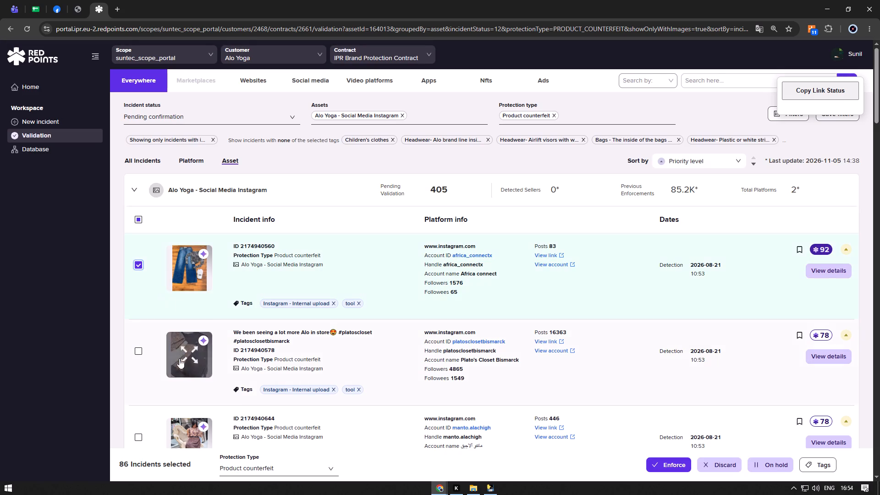
pyautogui.click(184, 353)
pyautogui.press('Escape')
pyautogui.scroll(-2, 184, 358)
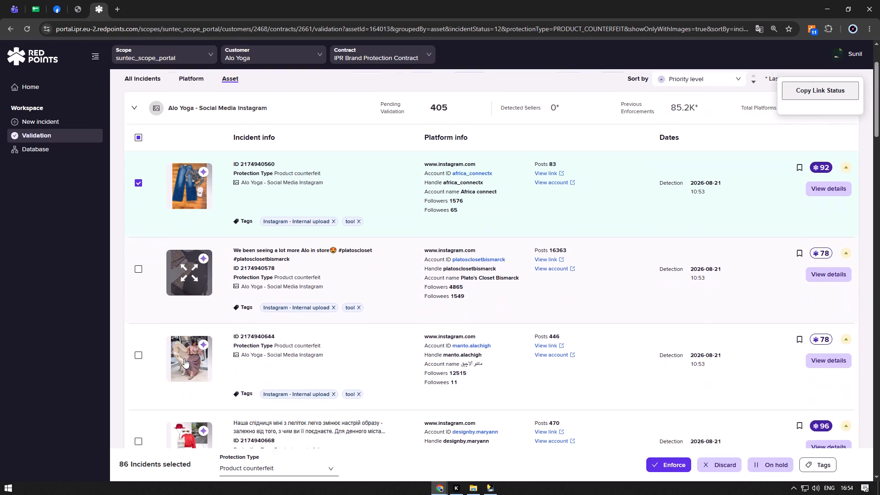
pyautogui.click(176, 332)
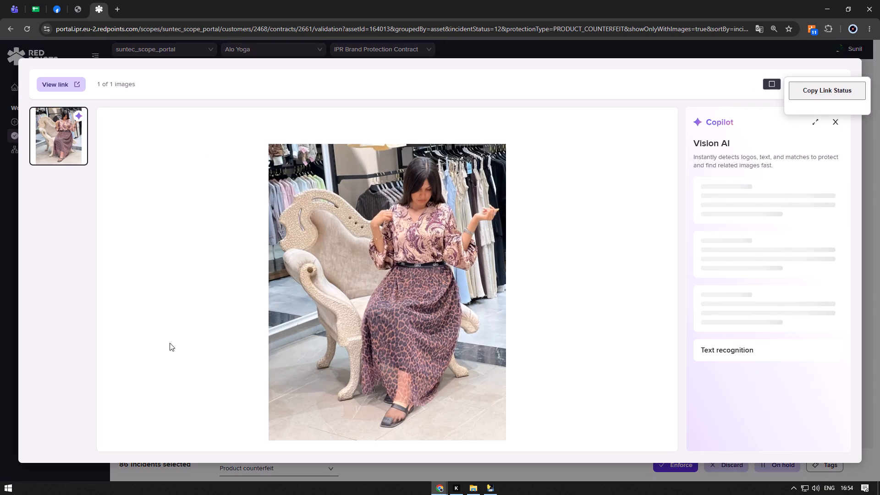
pyautogui.press('Escape')
pyautogui.click(136, 335)
pyautogui.scroll(-3, 147, 375)
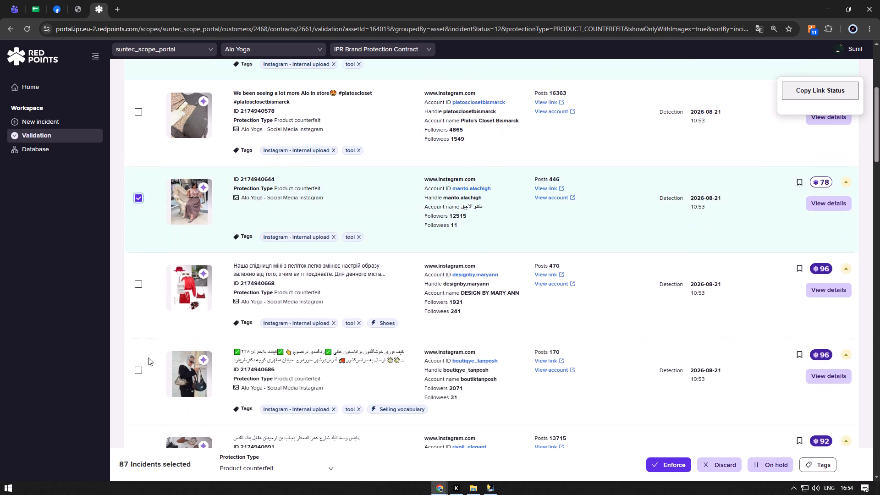
pyautogui.click(197, 285)
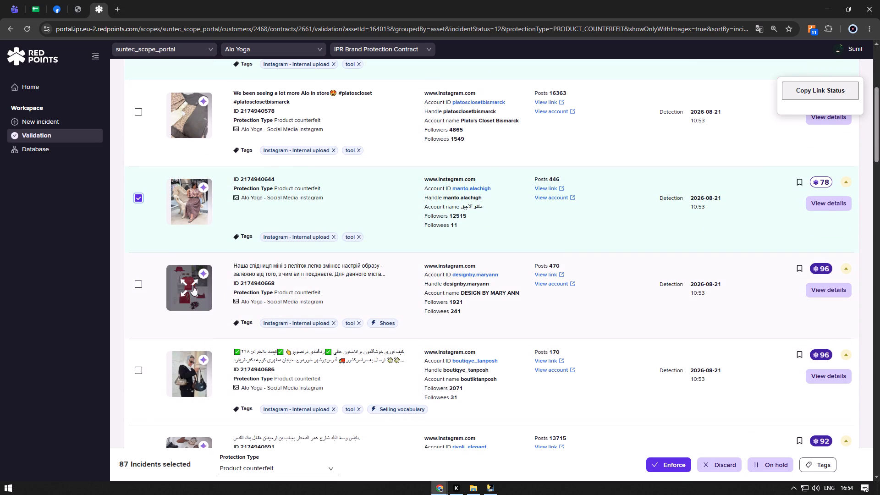
pyautogui.press('Escape')
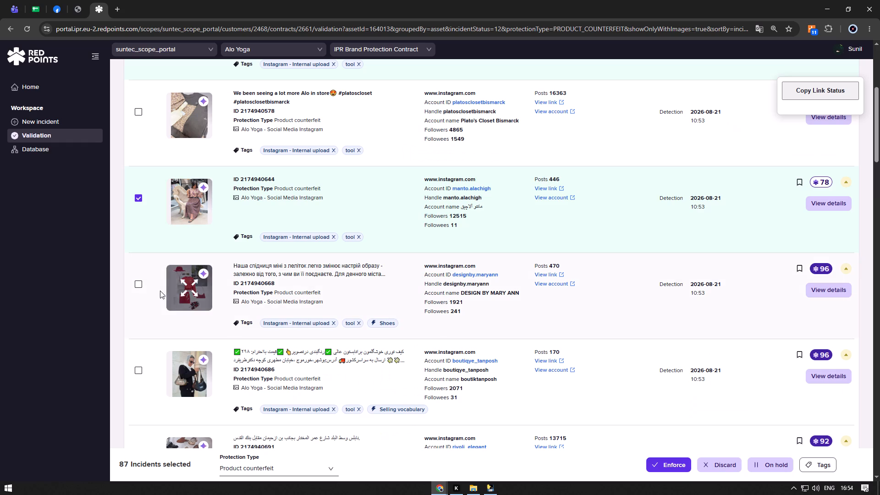
pyautogui.click(140, 286)
pyautogui.scroll(-4, 162, 337)
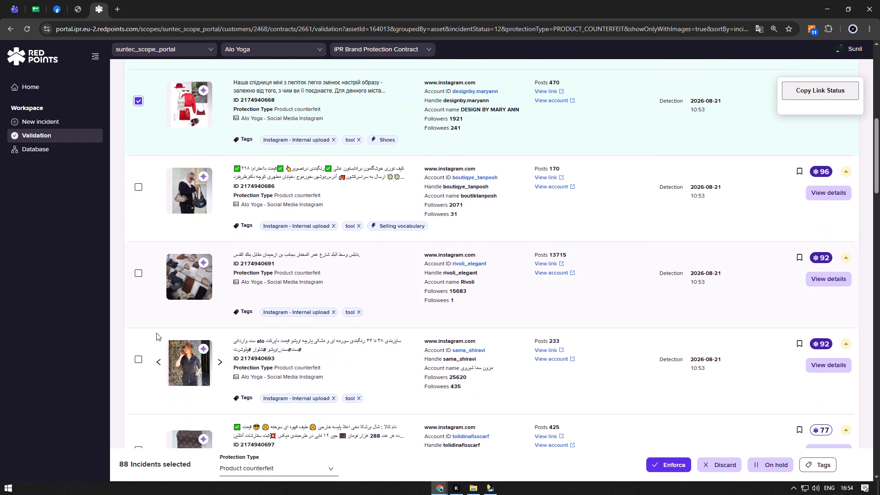
pyautogui.scroll(-2, 169, 333)
pyautogui.click(191, 278)
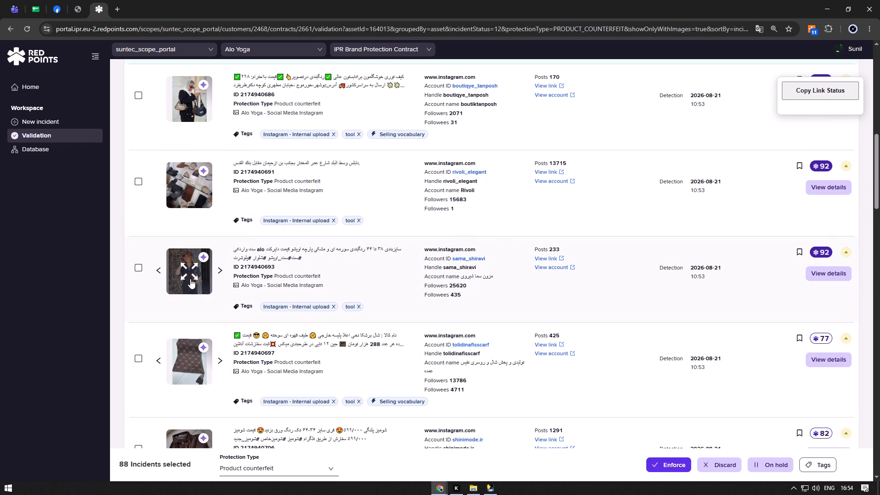
pyautogui.press('Escape')
pyautogui.scroll(-2, 158, 346)
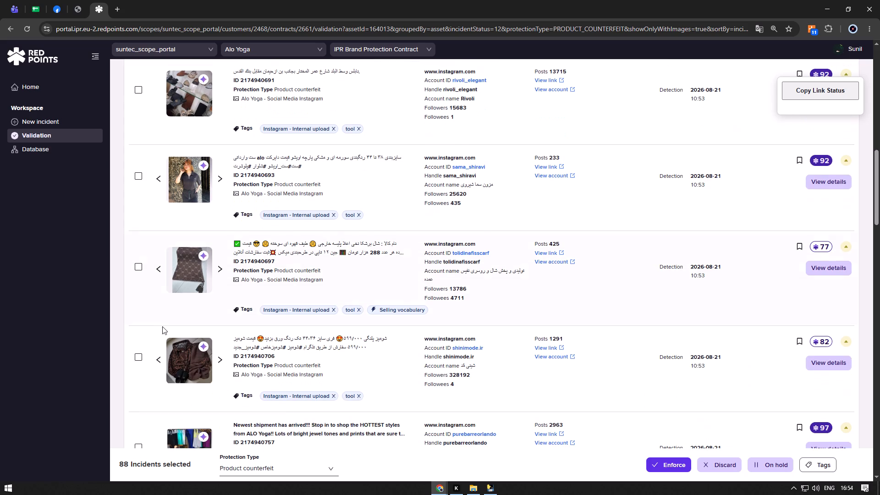
# Add the purebarreorlando incident to the selection and check its image in the enlarged viewer.
pyautogui.scroll(-4, 175, 354)
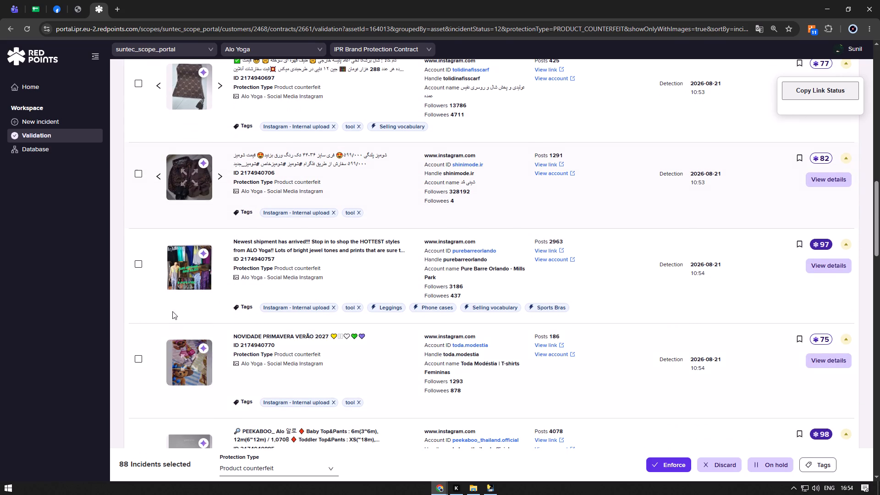
pyautogui.click(138, 262)
pyautogui.click(174, 266)
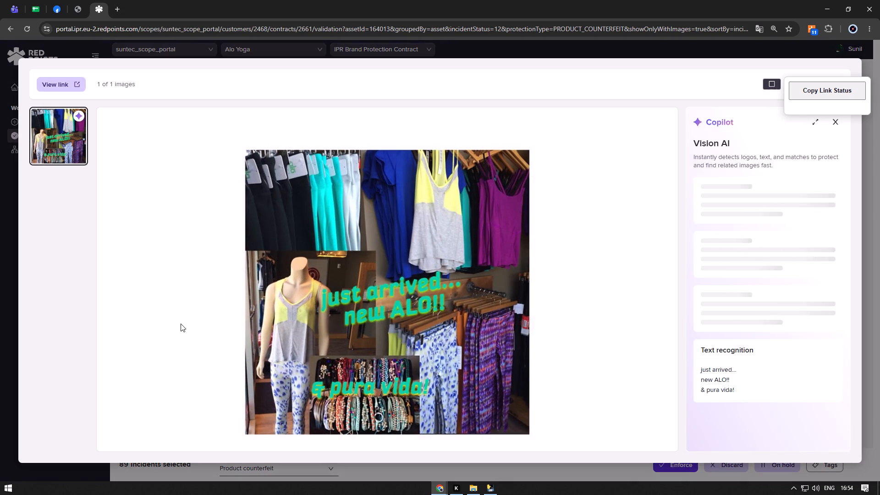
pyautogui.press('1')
pyautogui.press('Escape')
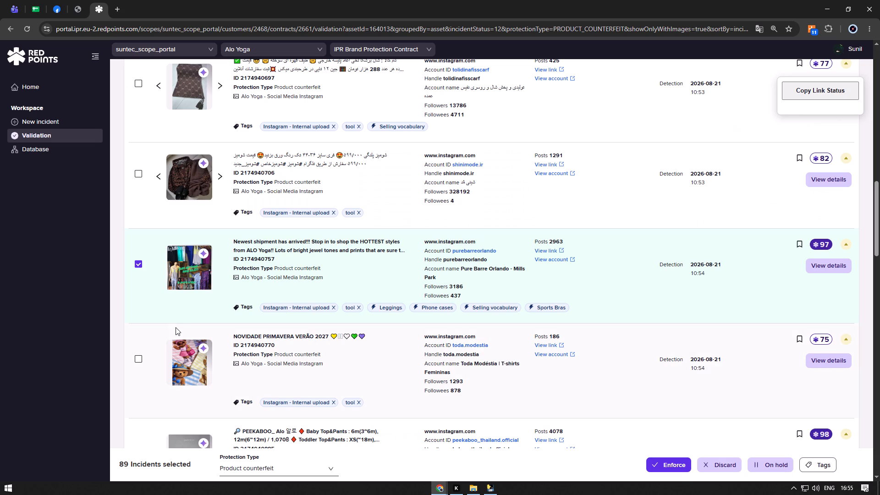
pyautogui.scroll(1, 179, 319)
pyautogui.press('Escape')
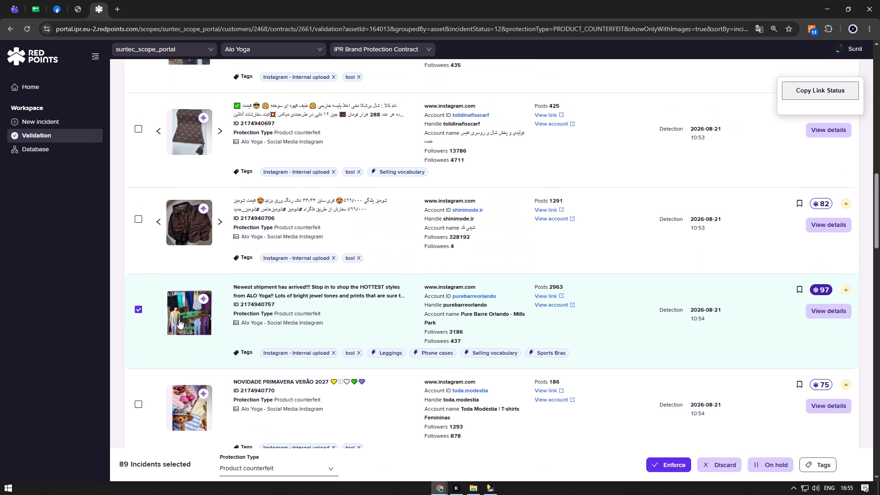
# Check the sunflower_secondhand_tlawmna_ incident's image and add that incident to the selection.
pyautogui.scroll(-5, 172, 335)
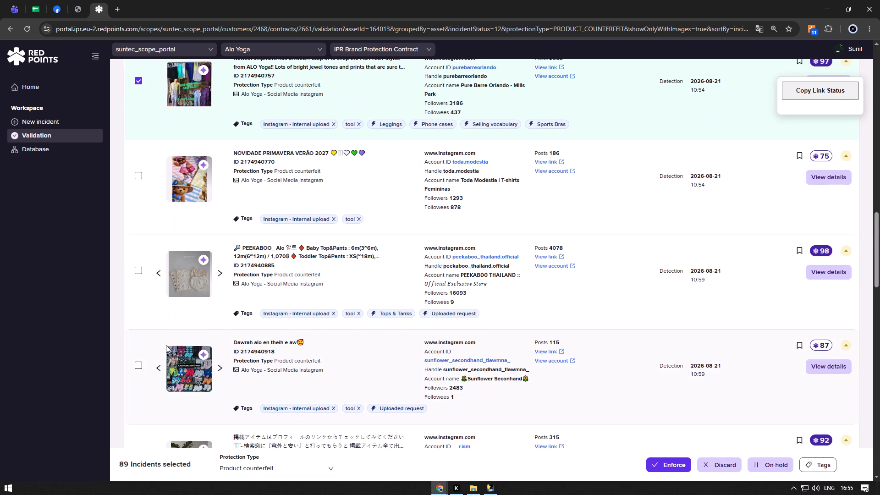
pyautogui.scroll(-5, 156, 356)
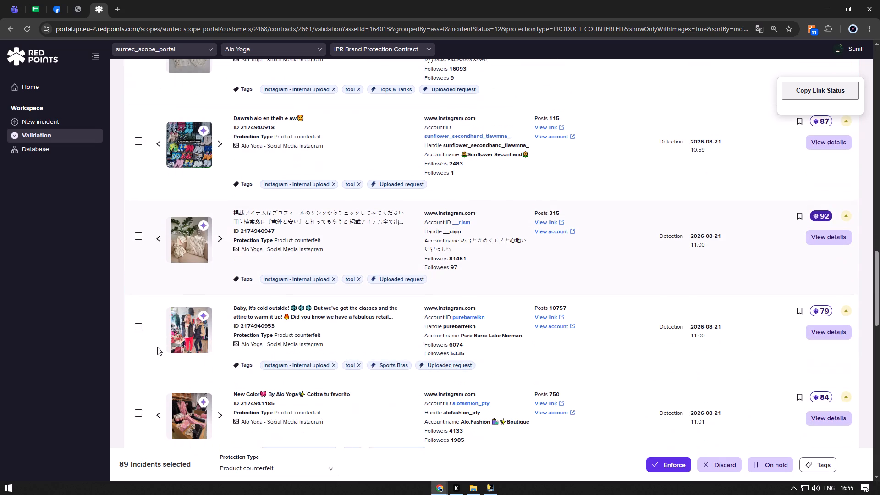
pyautogui.click(200, 132)
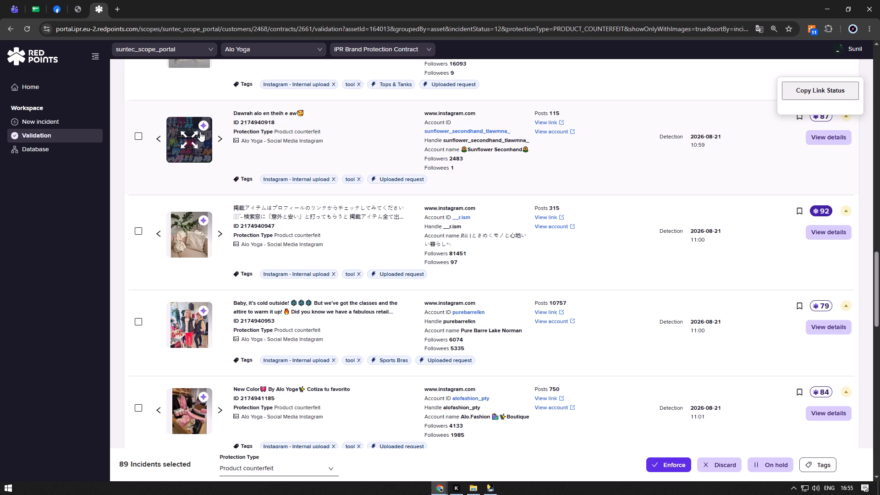
pyautogui.press('Escape')
pyautogui.click(137, 139)
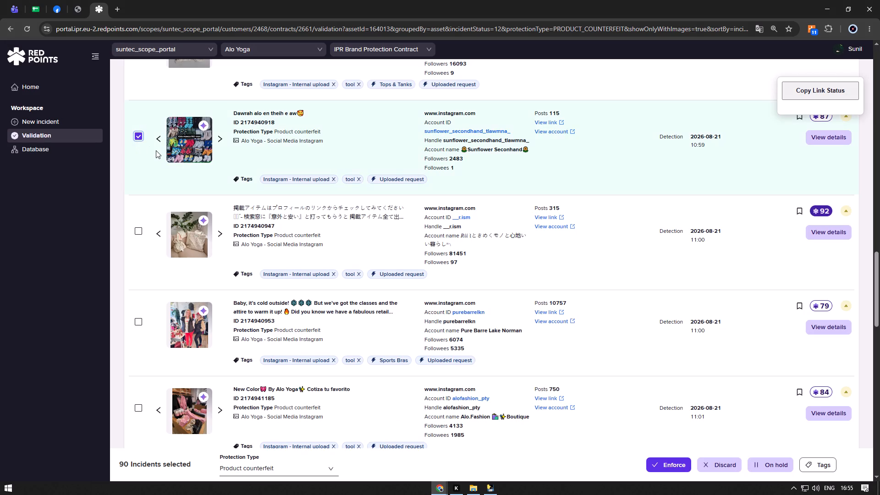
# Add the purebarrelkn incident to the selection and open its image for checking.
pyautogui.scroll(-2, 216, 250)
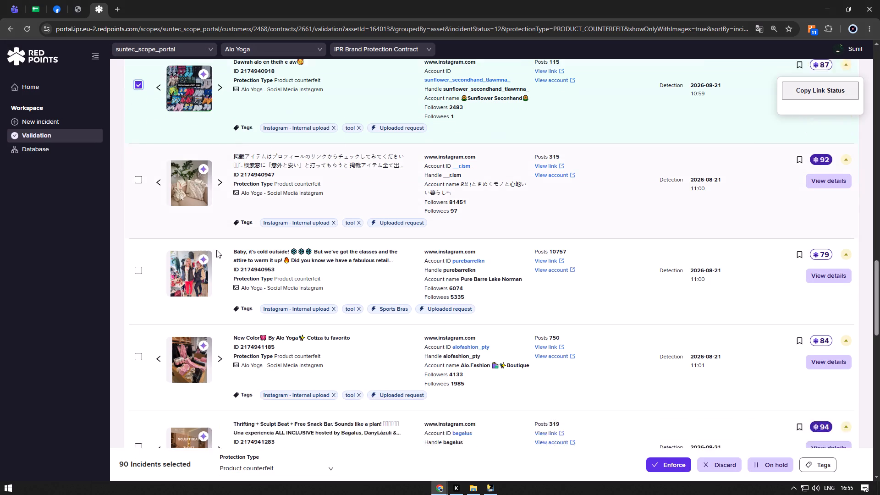
pyautogui.click(137, 230)
pyautogui.click(170, 230)
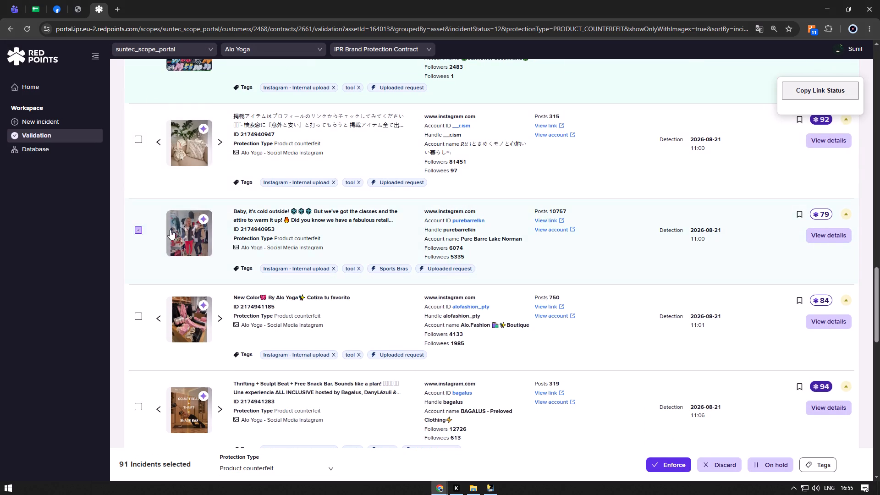
pyautogui.click(189, 242)
pyautogui.press('Escape')
pyautogui.press('`')
pyautogui.scroll(-3, 190, 242)
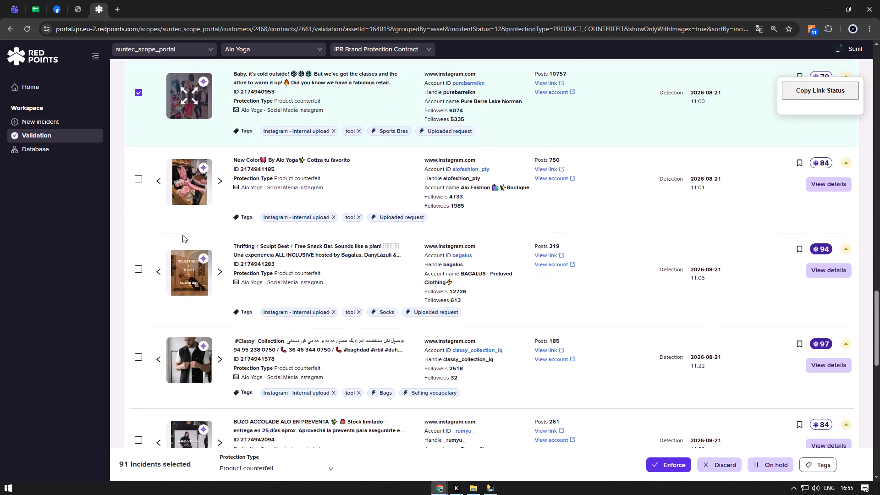
pyautogui.scroll(-2, 180, 239)
pyautogui.click(140, 178)
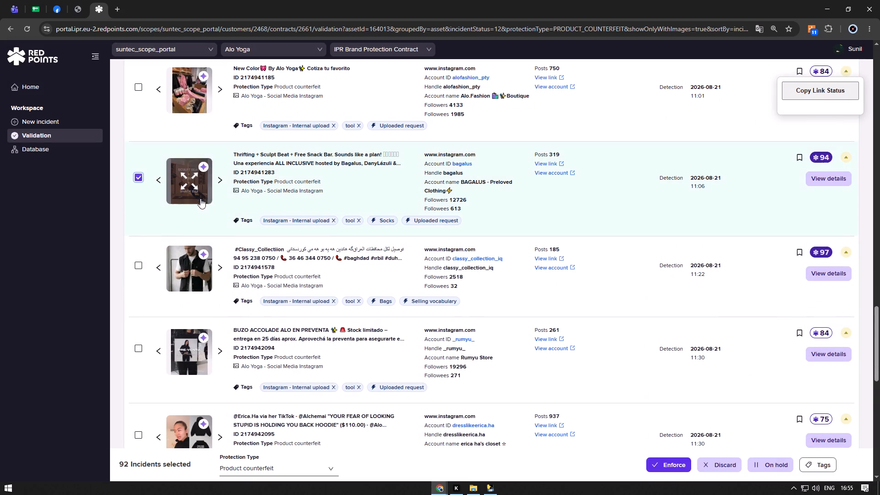
pyautogui.scroll(-6, 190, 286)
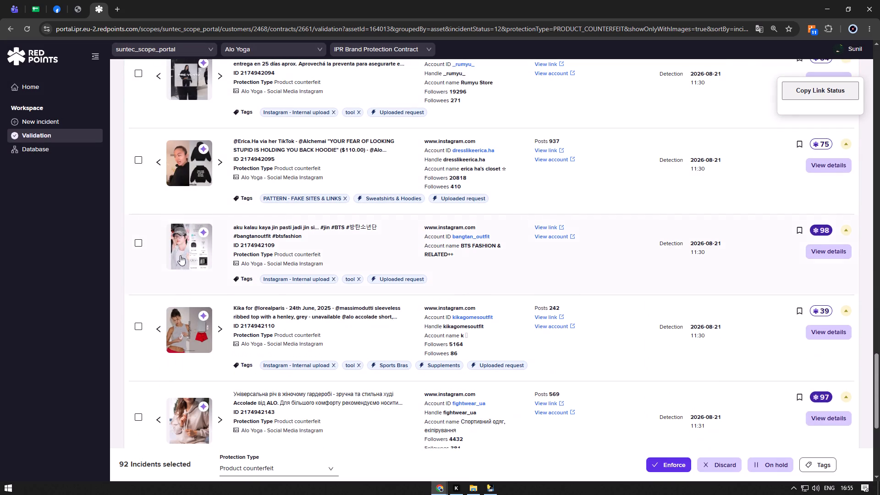
pyautogui.click(137, 243)
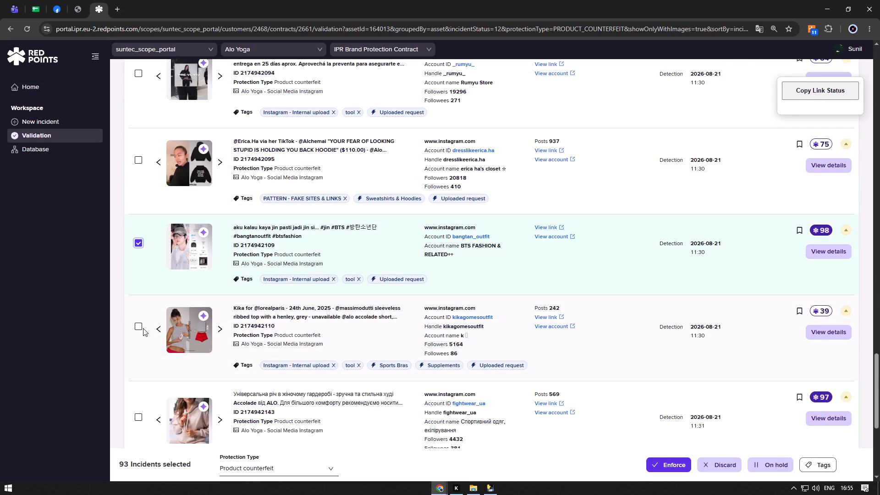
pyautogui.scroll(-6, 143, 326)
pyautogui.click(138, 251)
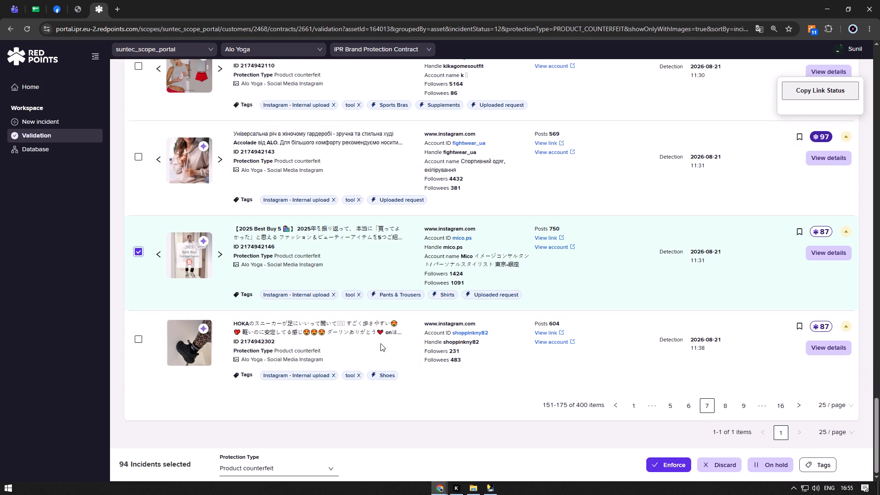
pyautogui.click(732, 404)
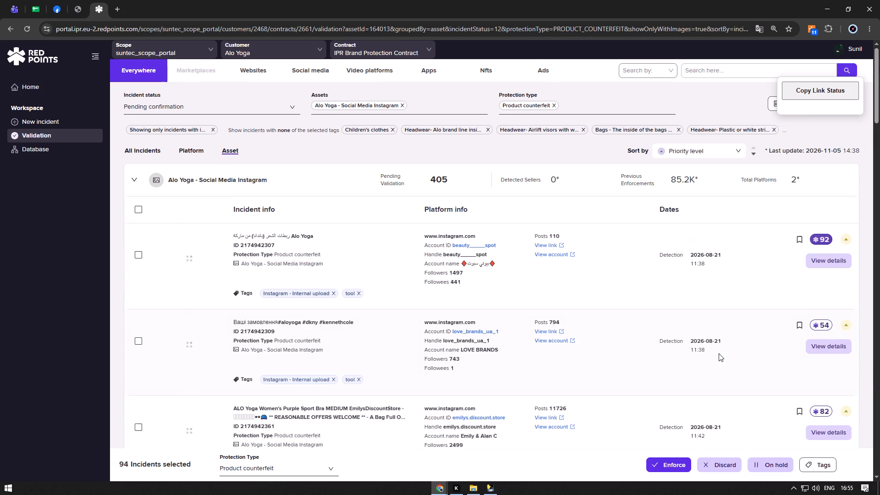
pyautogui.scroll(-2, 396, 295)
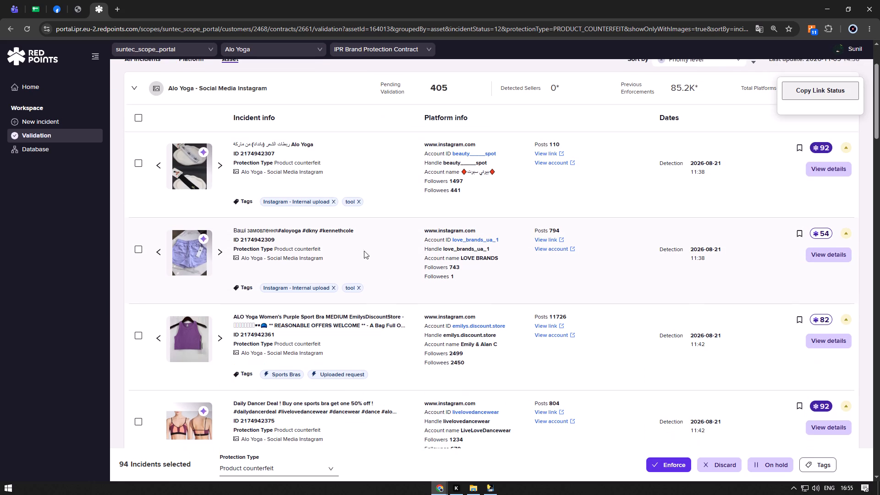
pyautogui.scroll(-5, 240, 258)
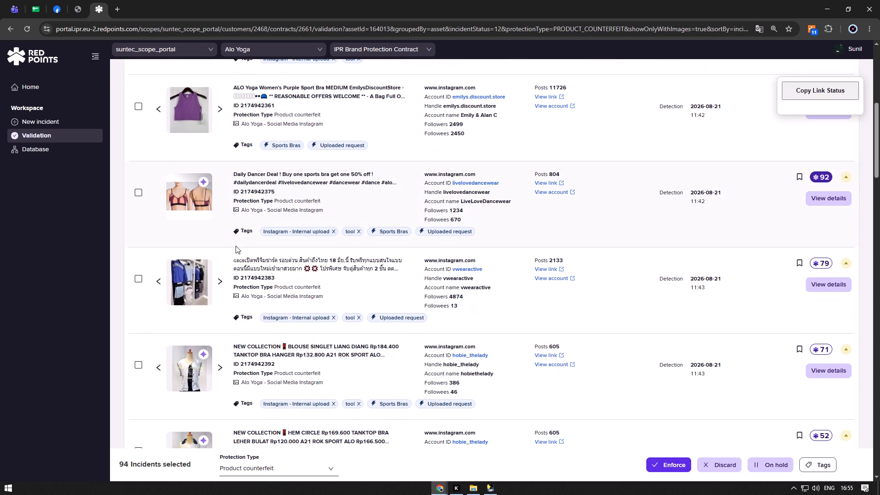
pyautogui.click(183, 210)
pyautogui.press('Escape')
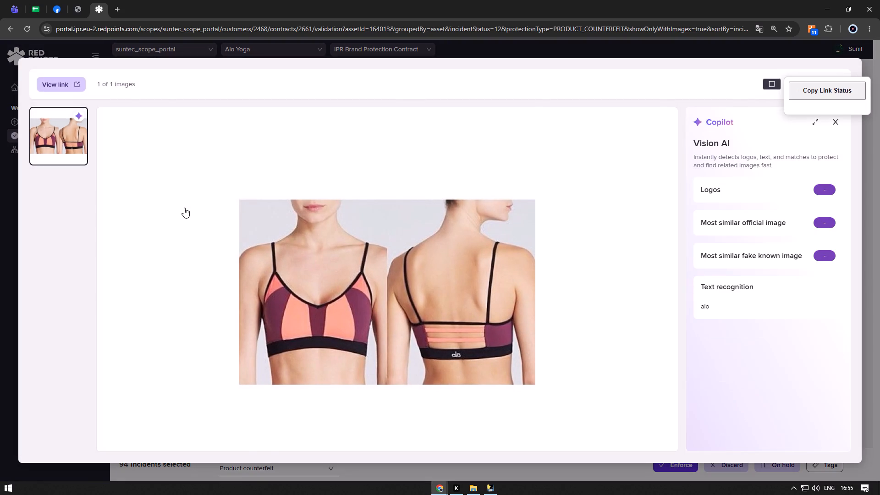
pyautogui.scroll(-3, 254, 238)
pyautogui.scroll(-2, 221, 257)
pyautogui.click(191, 141)
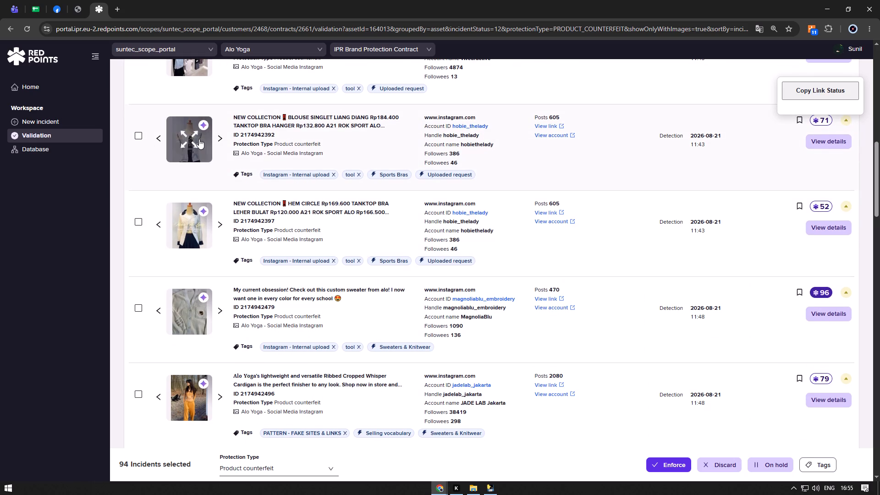
pyautogui.press('Escape')
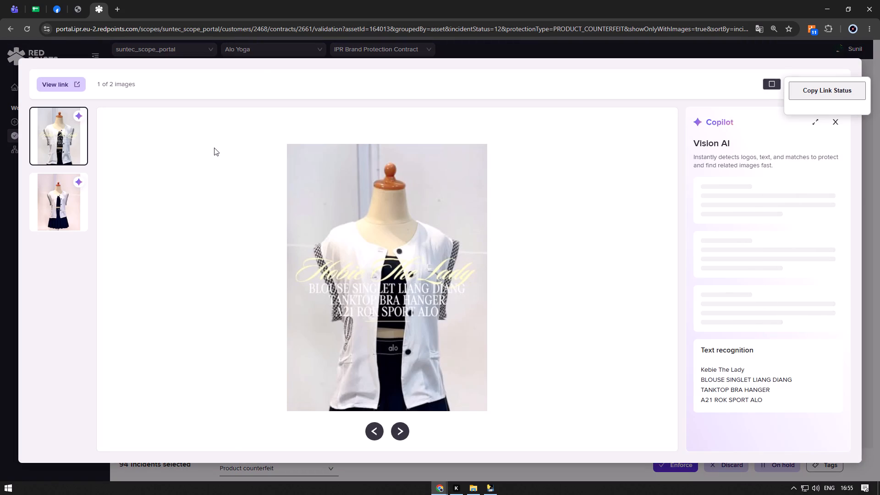
pyautogui.scroll(-3, 211, 265)
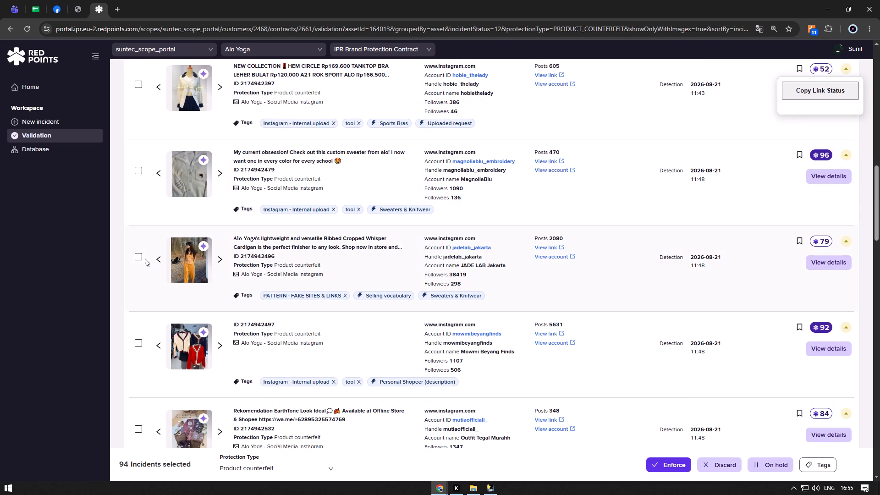
pyautogui.scroll(-4, 213, 296)
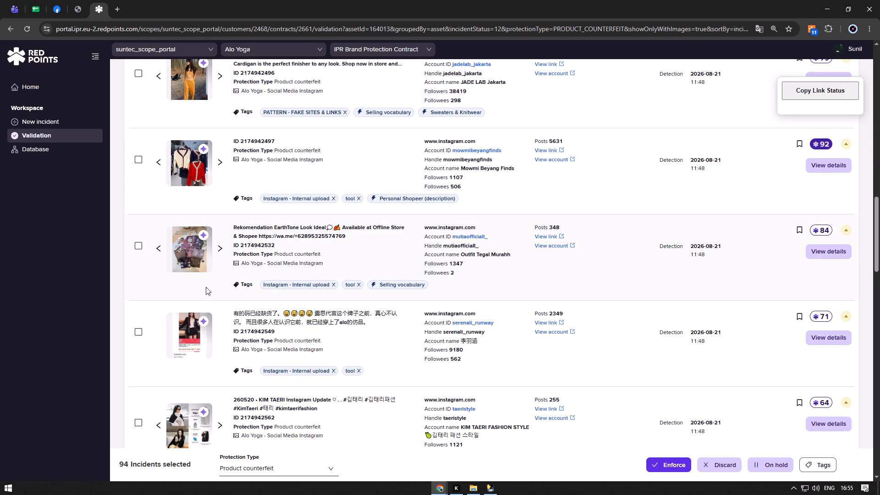
pyautogui.scroll(-1, 206, 287)
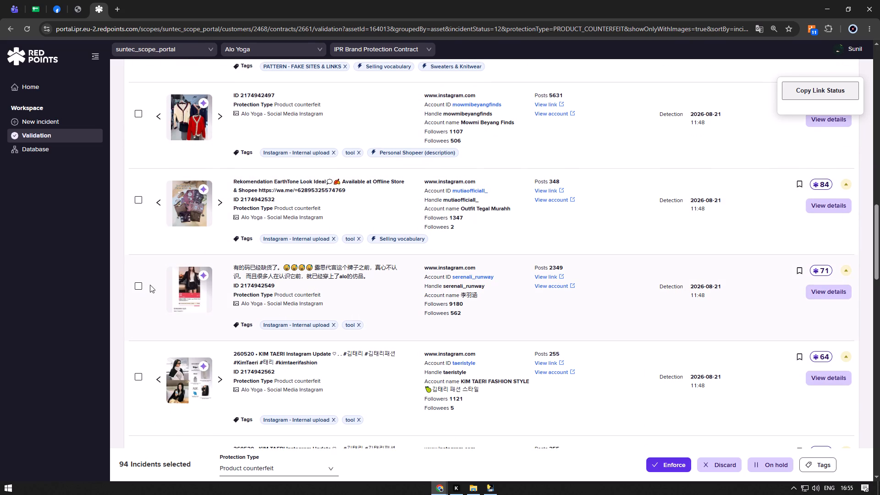
pyautogui.click(185, 288)
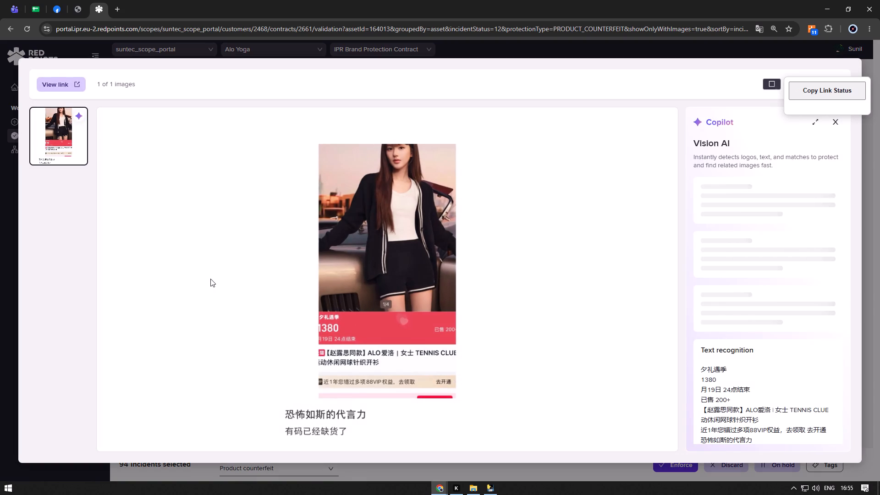
pyautogui.click(0, 277)
pyautogui.scroll(-3, 231, 239)
pyautogui.click(190, 243)
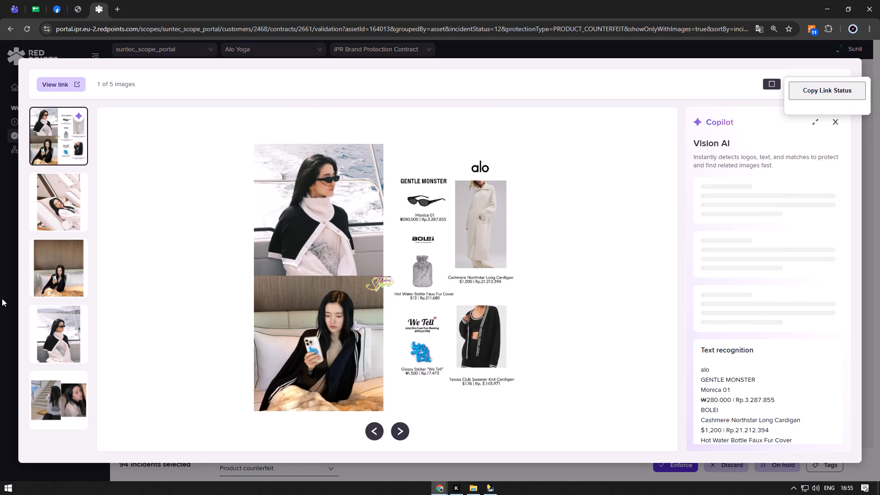
pyautogui.click(2, 298)
pyautogui.scroll(-2, 233, 250)
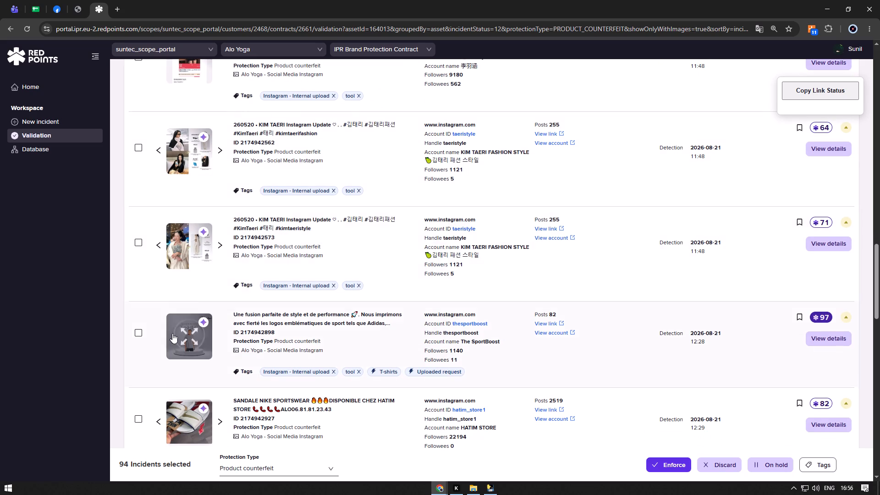
# Check the thesportboost image and add the thesportboost and hatim_store1 incidents to the selection.
pyautogui.click(179, 346)
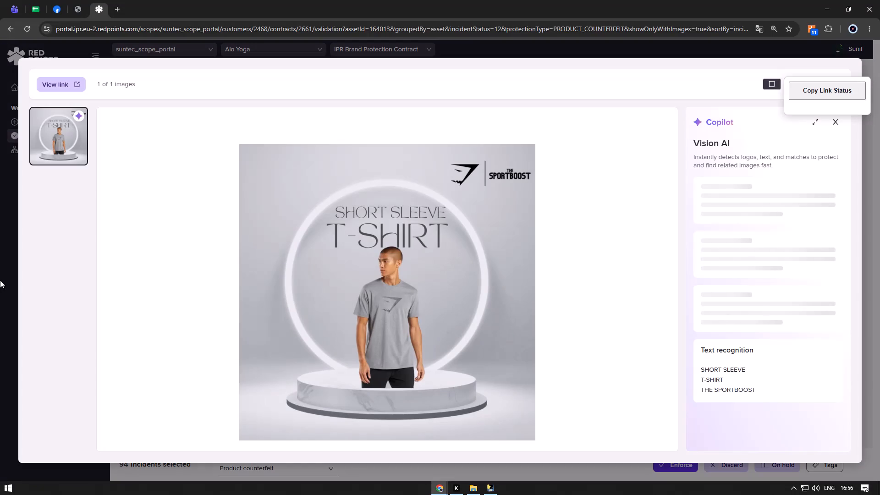
pyautogui.click(0, 276)
pyautogui.click(136, 329)
pyautogui.scroll(-3, 273, 308)
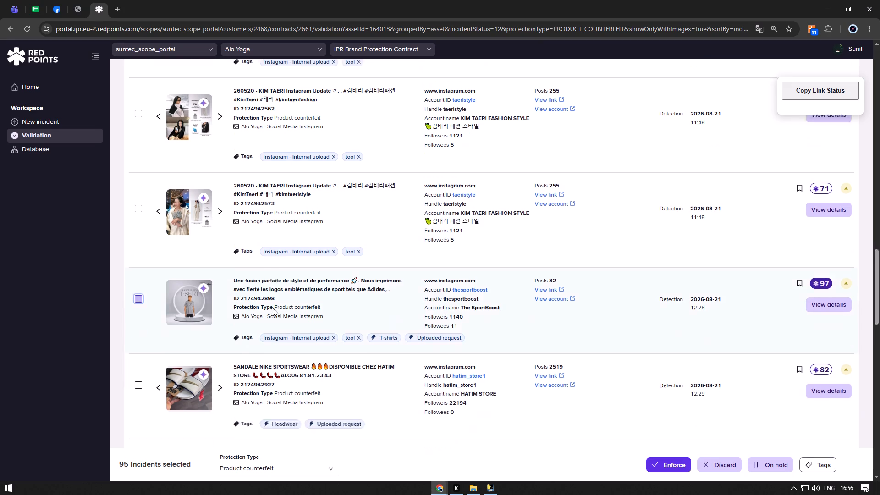
pyautogui.scroll(-1, 273, 308)
pyautogui.click(141, 236)
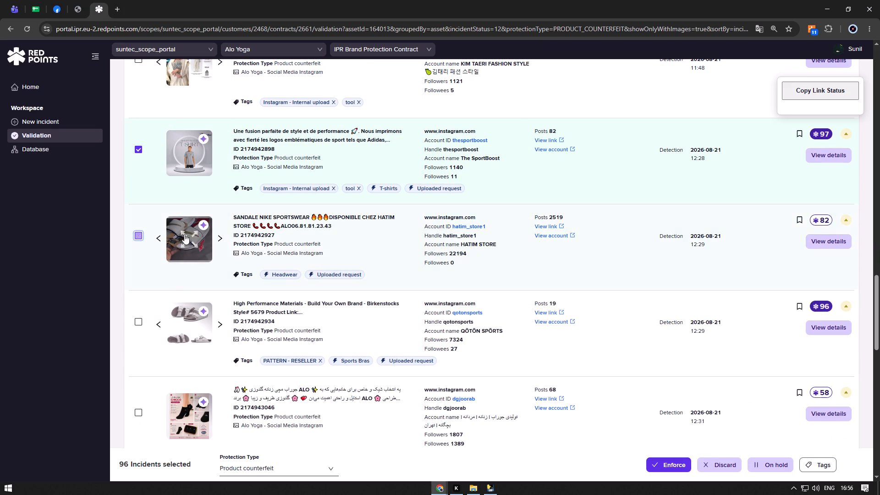
# Open the fitworld_kz incident's images for review and add that incident to the selection.
pyautogui.scroll(-6, 187, 236)
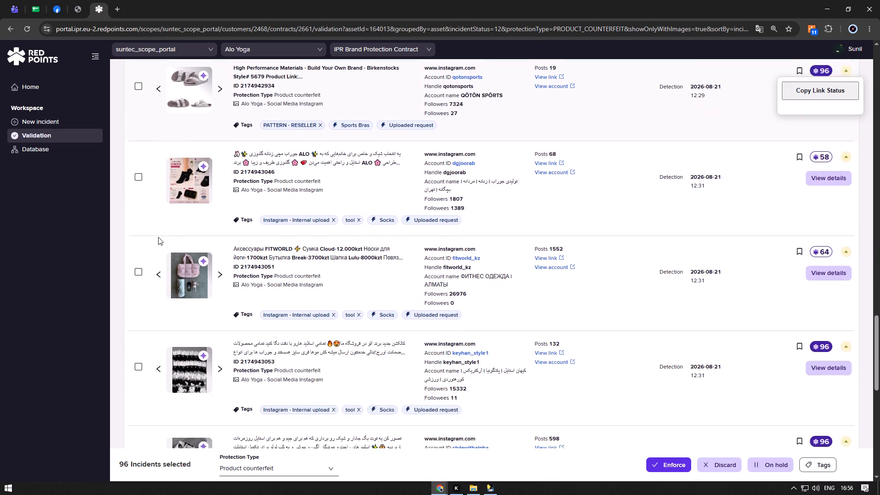
pyautogui.click(181, 250)
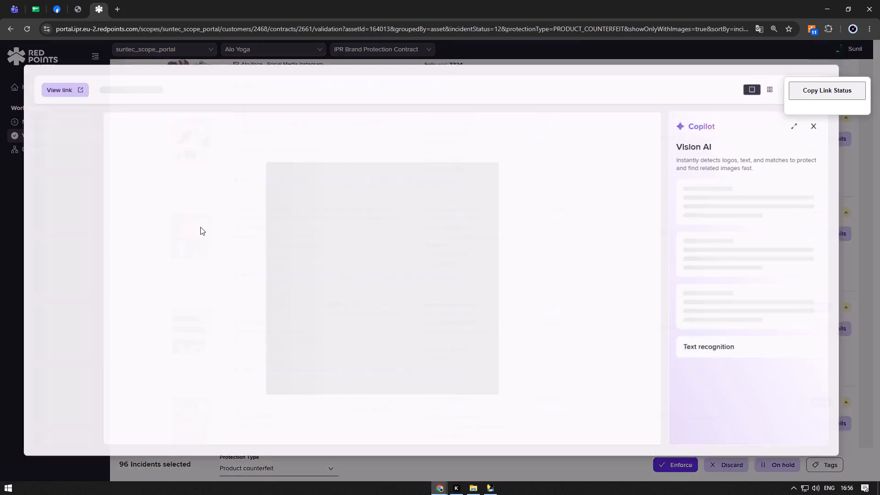
pyautogui.press('Escape')
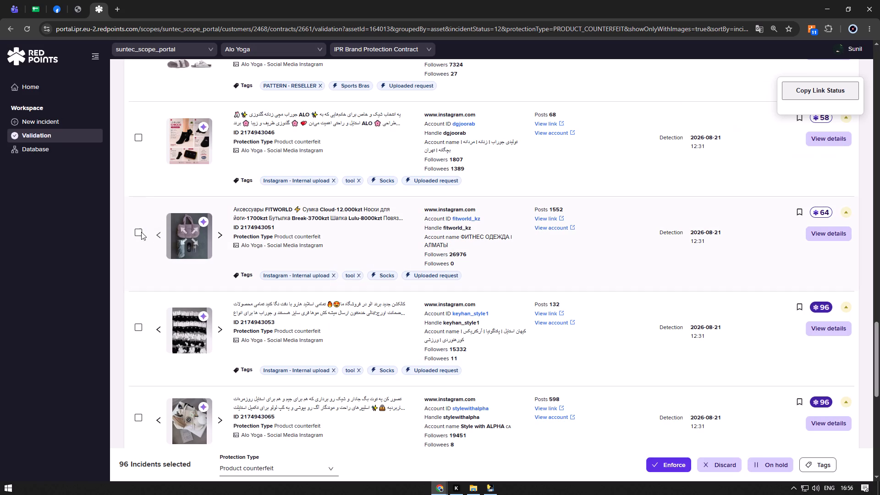
pyautogui.click(140, 232)
# Look over the remaining incidents on page 8 and go to page 9 of the Instagram incident list.
pyautogui.scroll(-7, 148, 248)
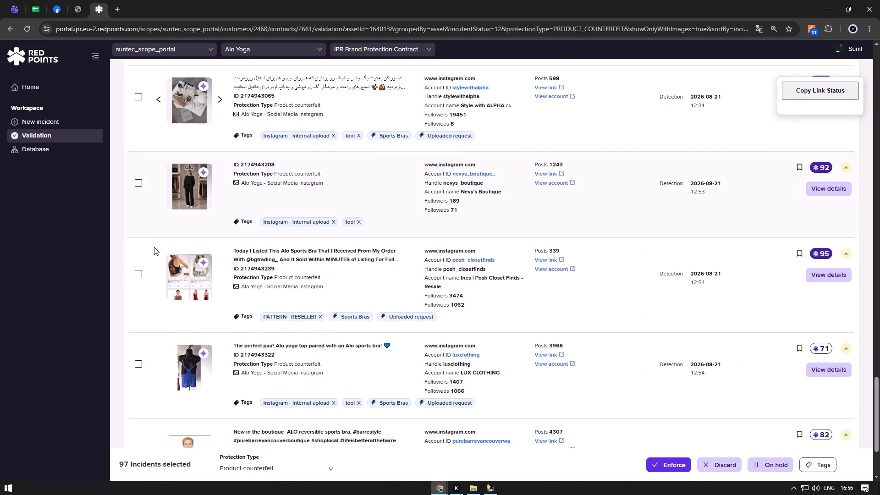
pyautogui.scroll(-5, 154, 247)
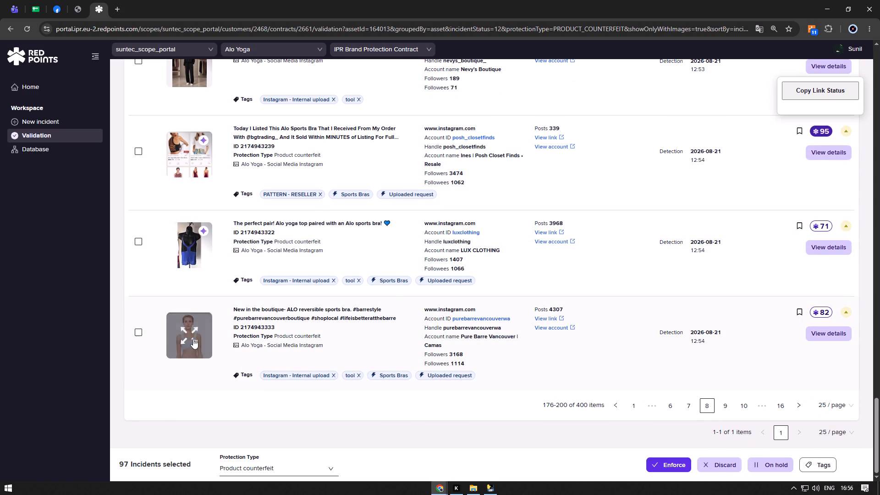
pyautogui.click(724, 405)
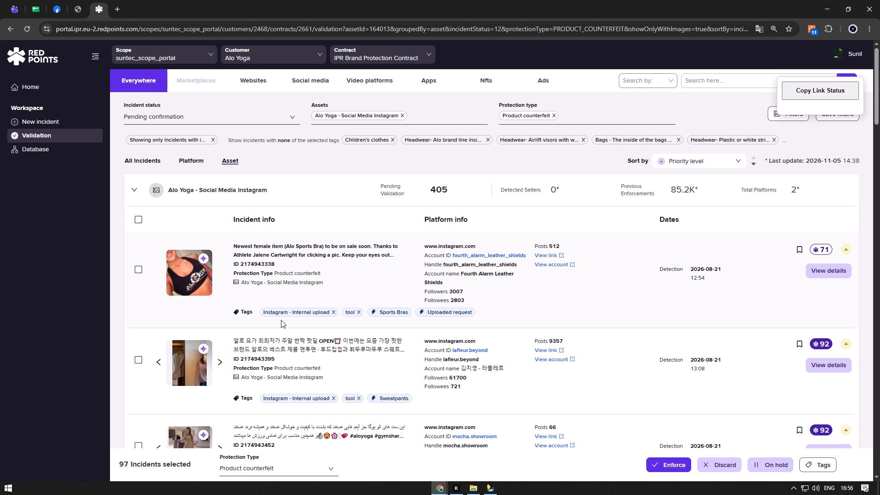
# Examine the fourth_alarm_leather_shields image and the lafleur.beyond images, including the latter's fourth picture.
pyautogui.click(188, 277)
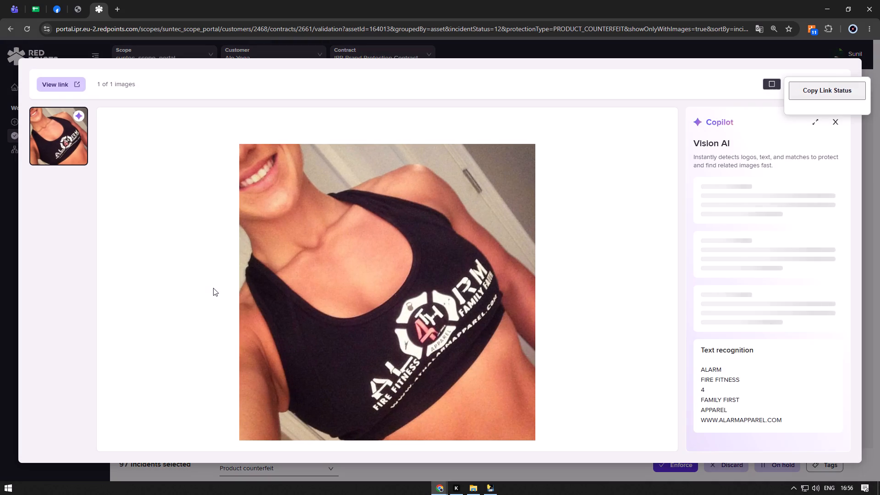
pyautogui.click(0, 310)
pyautogui.scroll(-2, 241, 291)
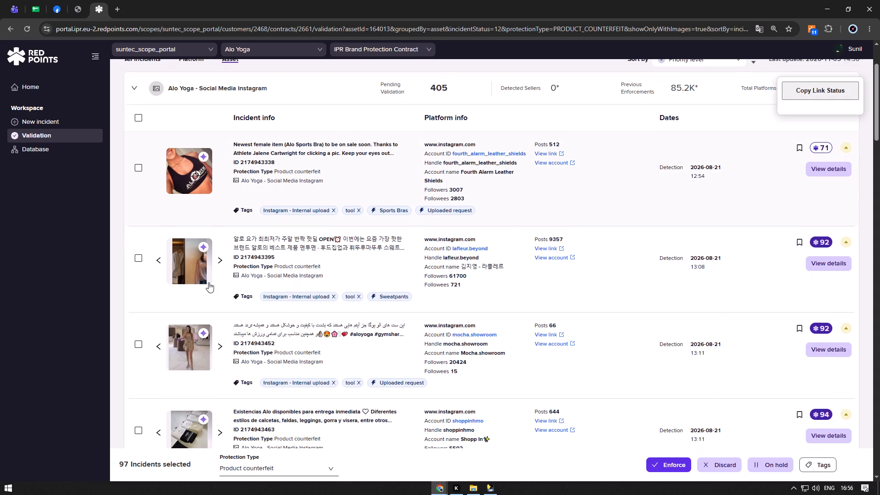
pyautogui.click(192, 264)
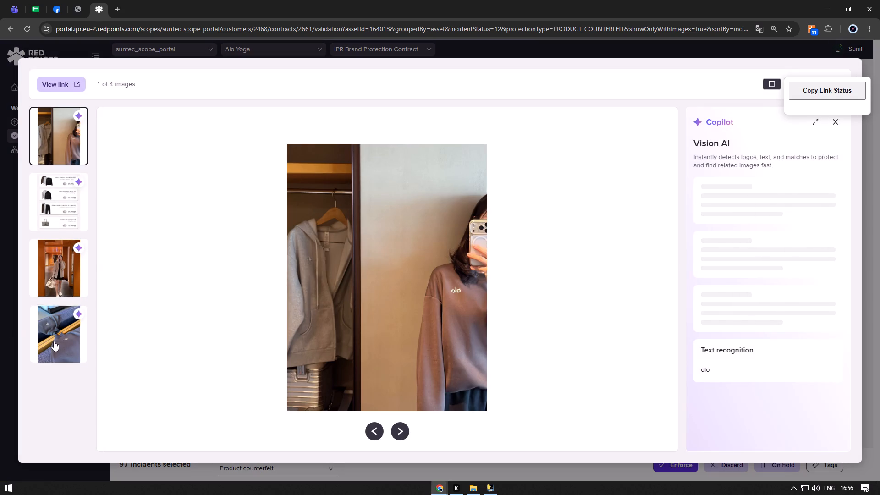
pyautogui.click(54, 341)
pyautogui.click(0, 350)
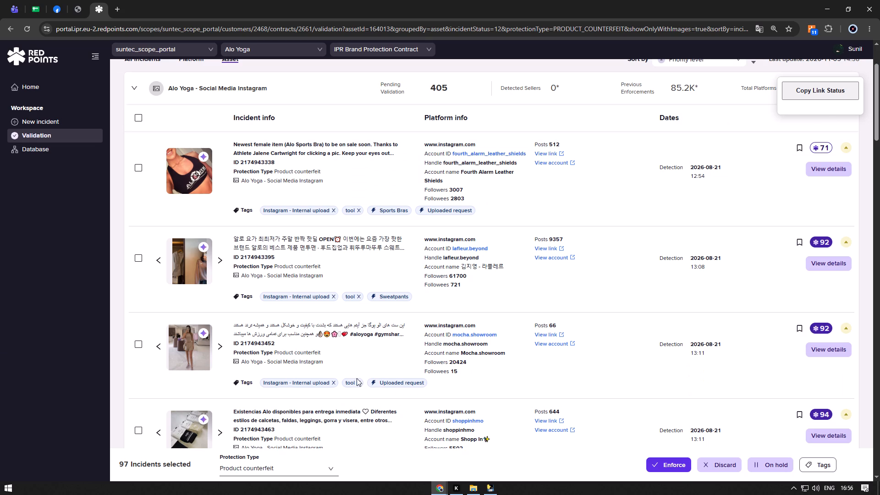
# Add the foundagain.thrifts incident on page 9 to the selection.
pyautogui.scroll(-5, 329, 374)
pyautogui.scroll(-3, 222, 339)
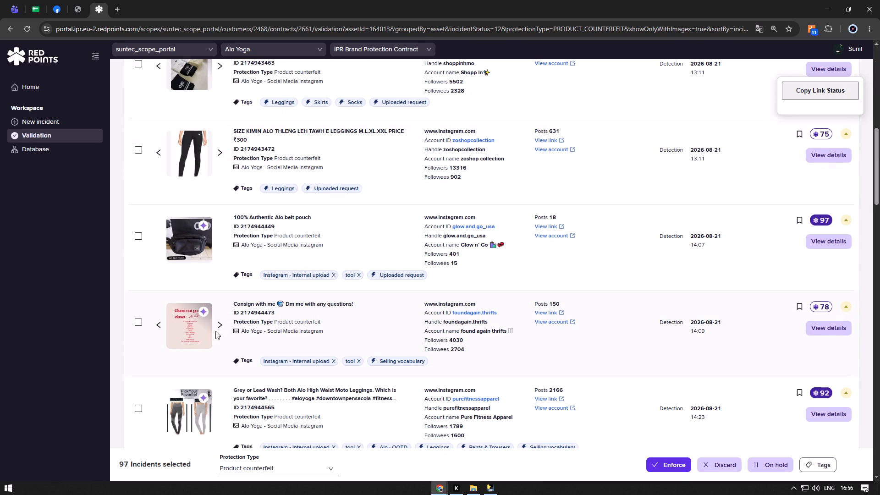
pyautogui.click(139, 318)
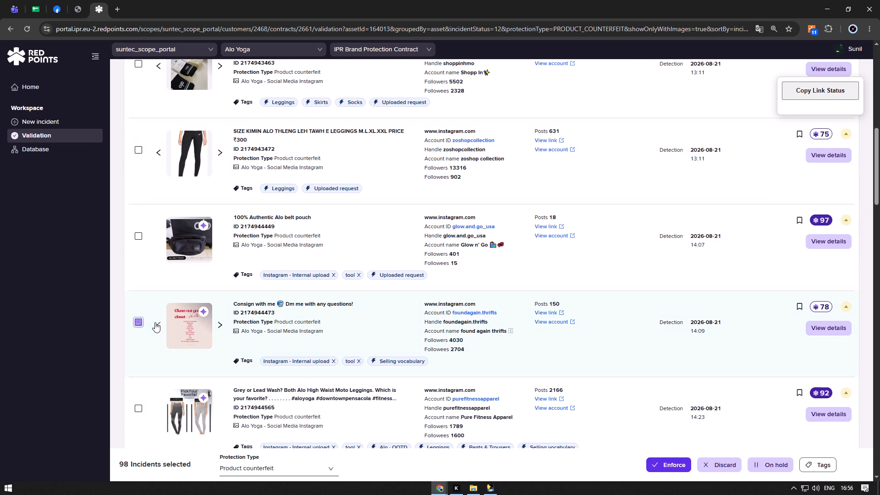
pyautogui.scroll(-6, 181, 317)
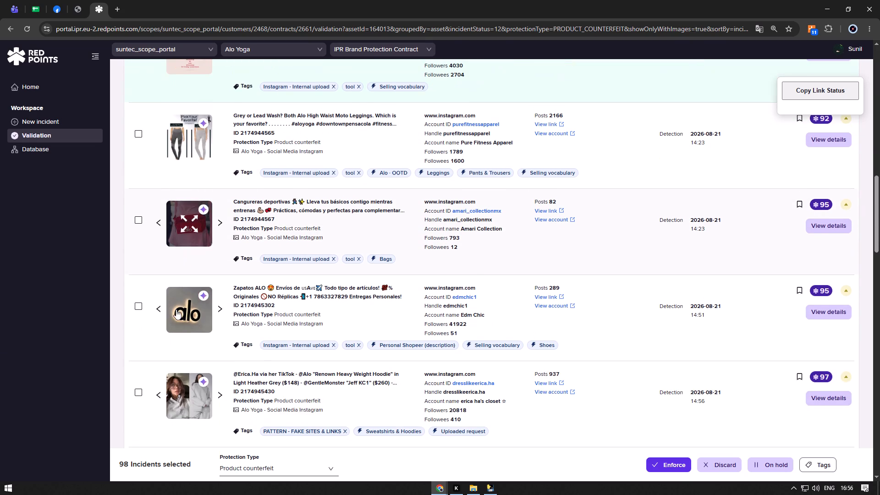
pyautogui.click(176, 305)
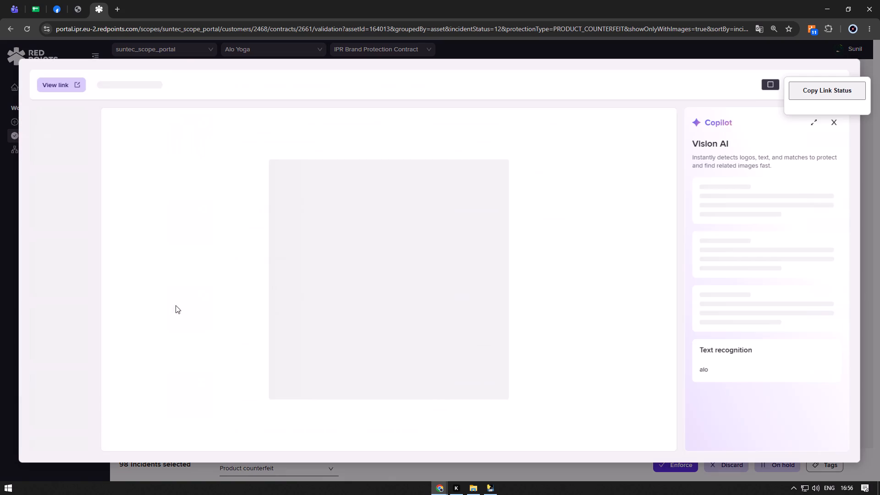
pyautogui.click(0, 335)
pyautogui.scroll(-4, 245, 299)
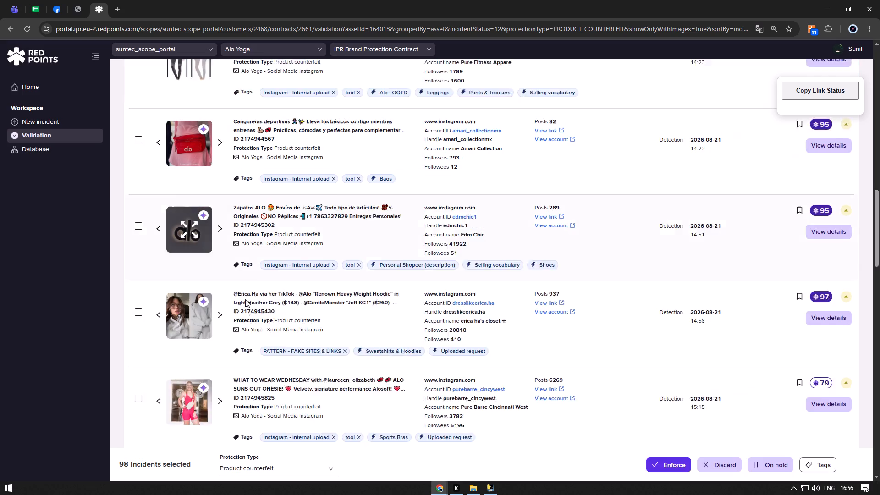
pyautogui.click(212, 263)
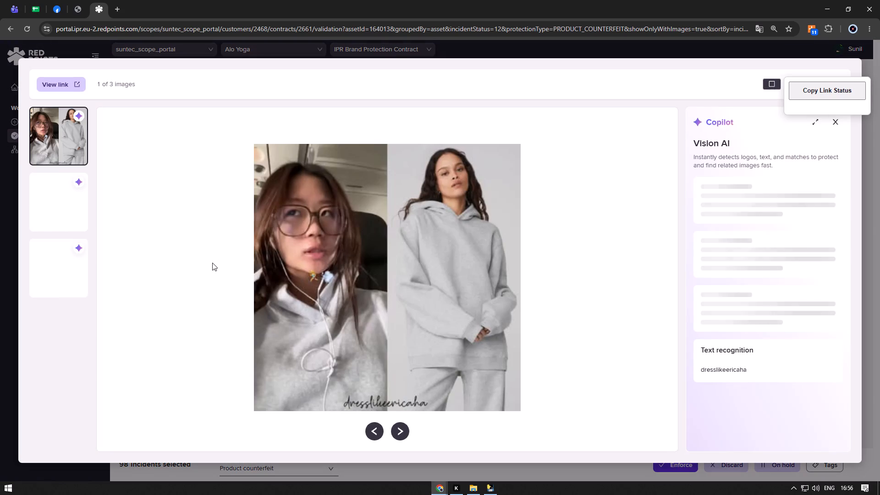
# Check the other images of the "Renown Heavy Weight Hoodie" incident on page 9 and add it to the selection.
pyautogui.click(69, 209)
pyautogui.click(60, 257)
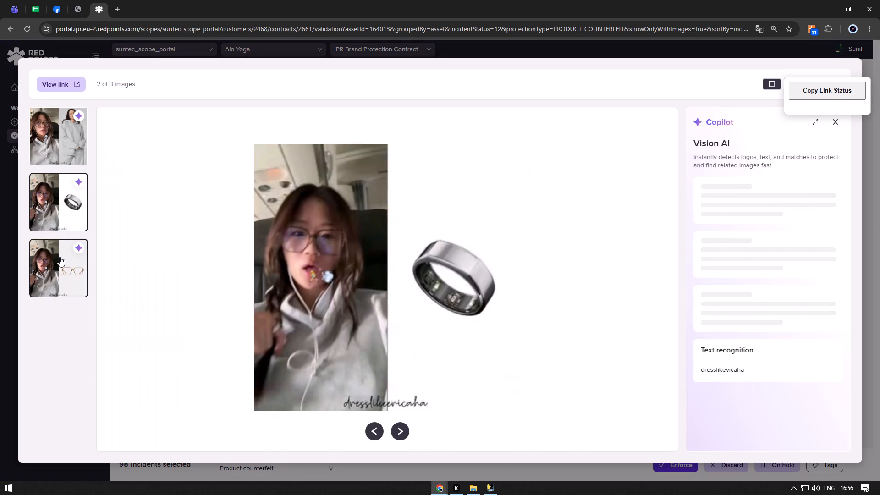
pyautogui.click(0, 276)
pyautogui.click(140, 253)
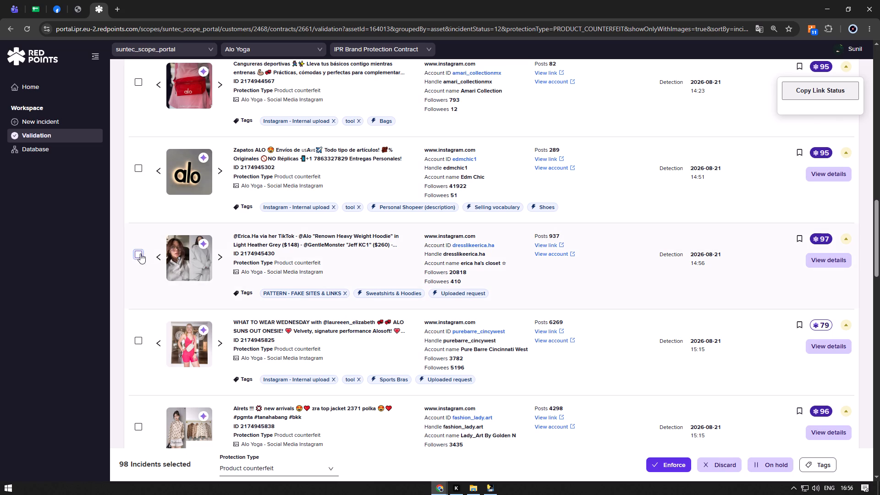
# Check the "Make Waves Crew Neck and Short set" incident's images, then select the purebarremidland incident and check its image.
pyautogui.scroll(-6, 164, 345)
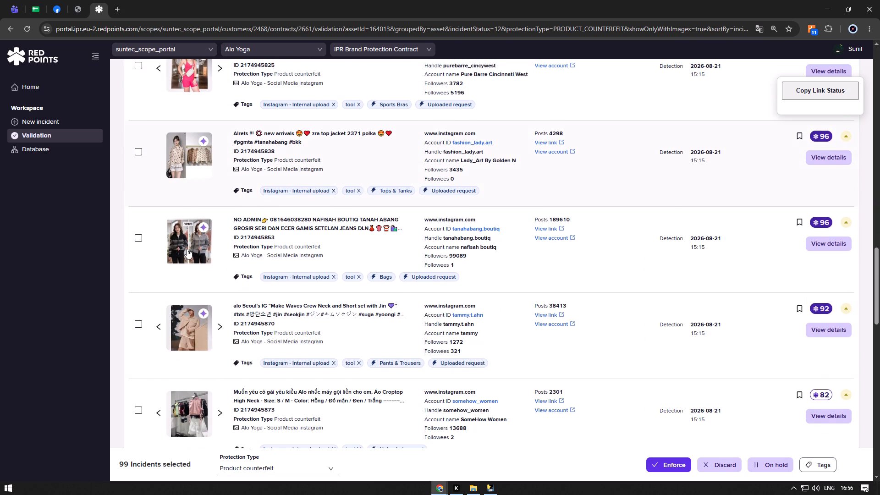
pyautogui.click(193, 337)
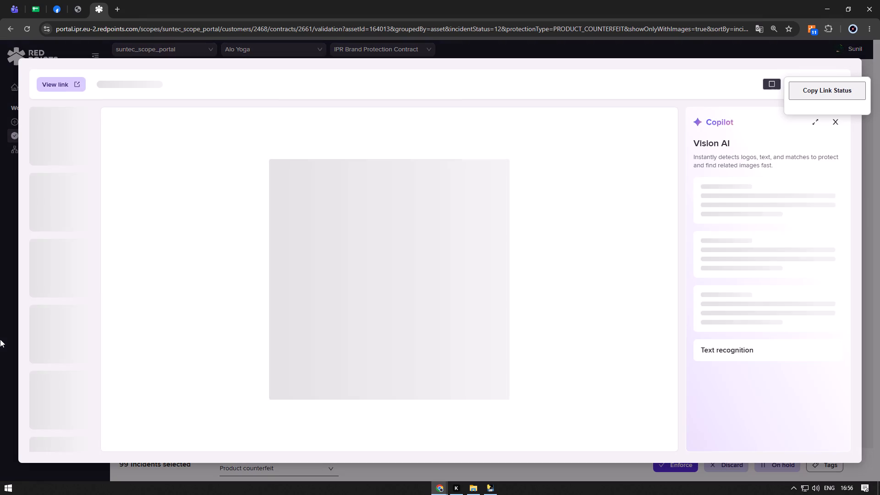
pyautogui.click(0, 339)
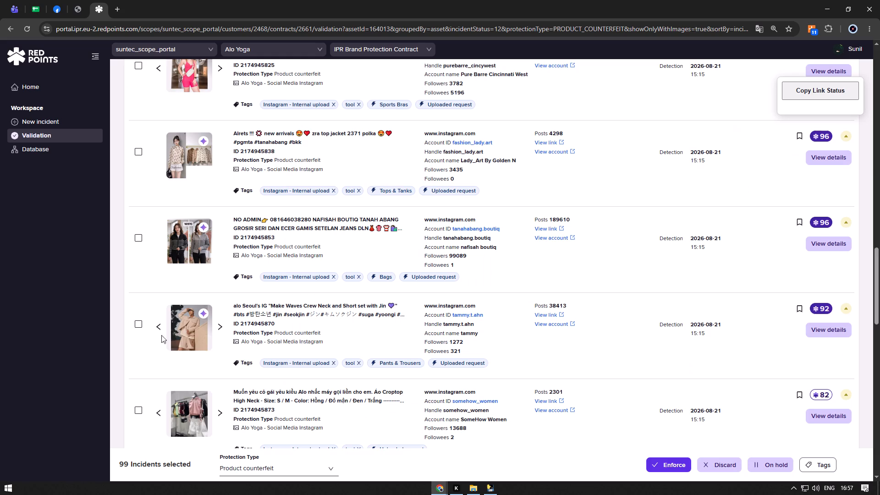
pyautogui.scroll(-3, 222, 341)
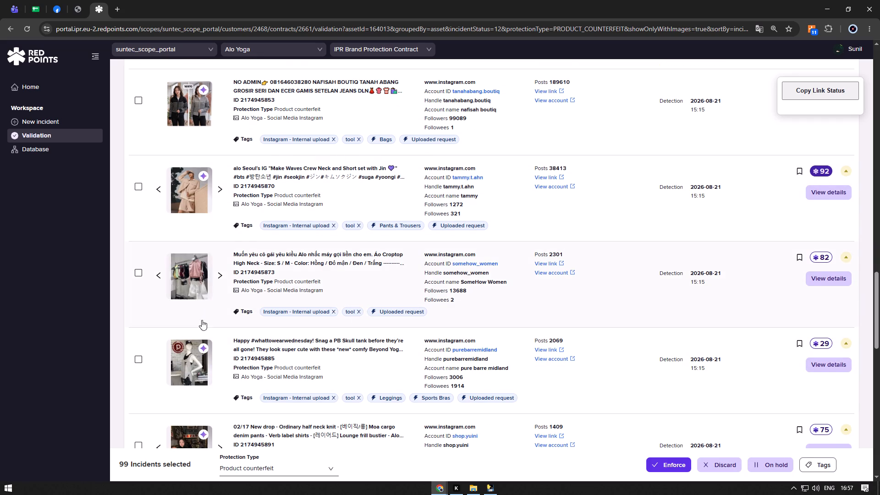
pyautogui.scroll(-2, 198, 333)
pyautogui.click(140, 266)
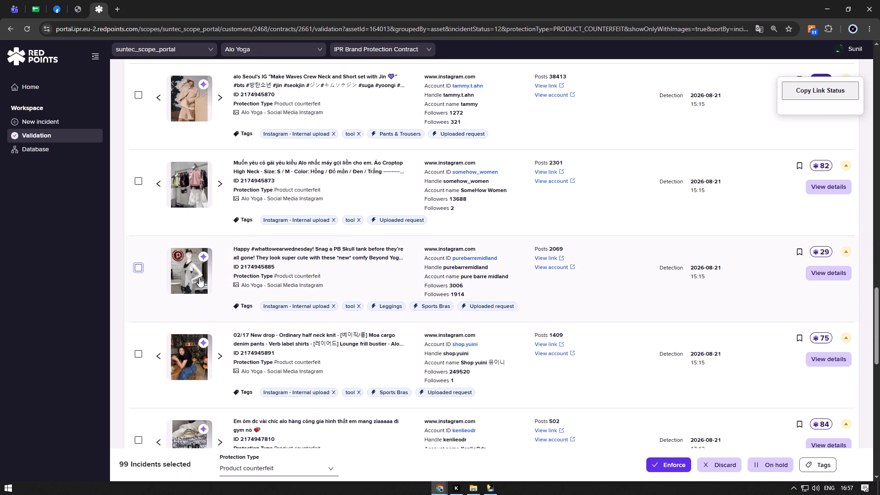
pyautogui.click(199, 277)
pyautogui.click(0, 273)
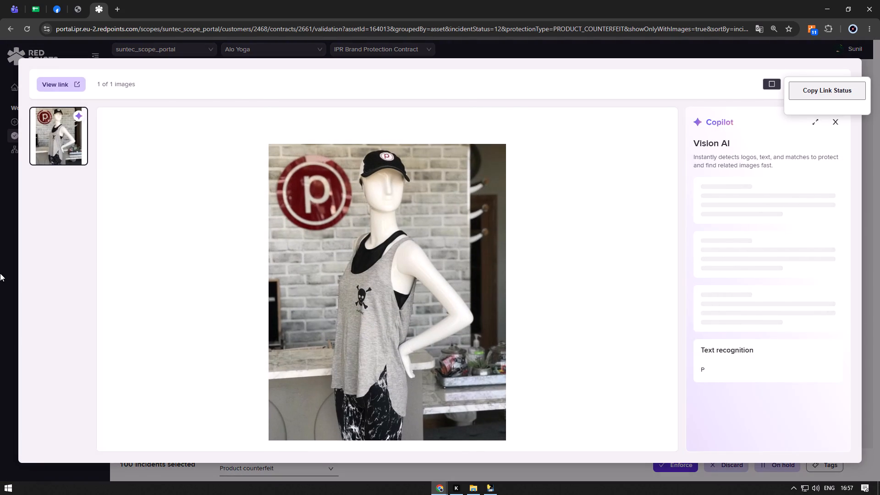
pyautogui.scroll(-3, 218, 269)
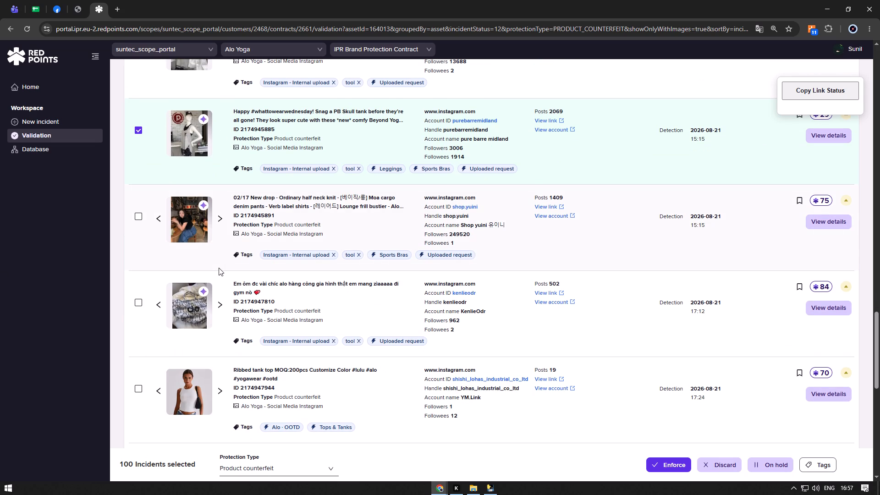
pyautogui.scroll(-4, 185, 357)
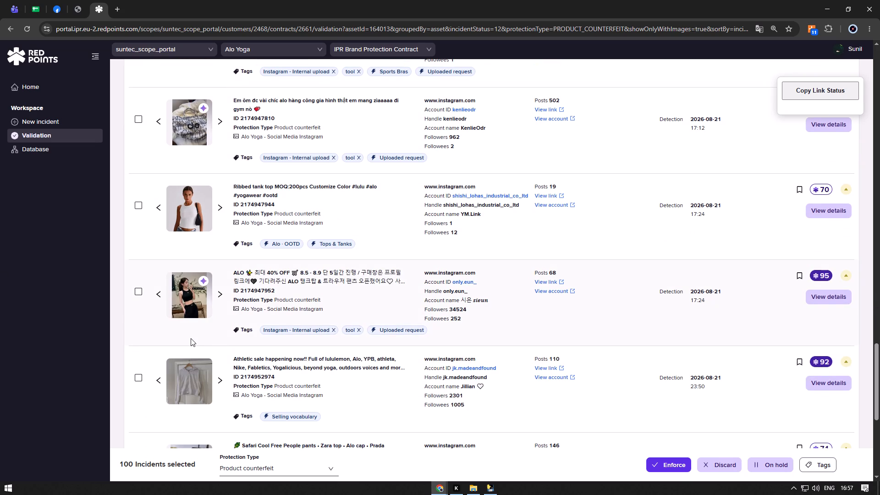
pyautogui.scroll(-3, 192, 335)
pyautogui.click(182, 333)
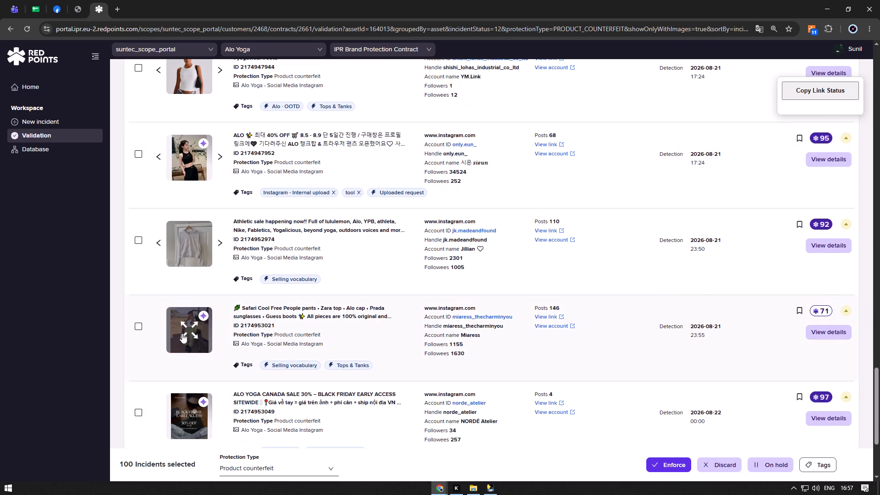
pyautogui.click(0, 353)
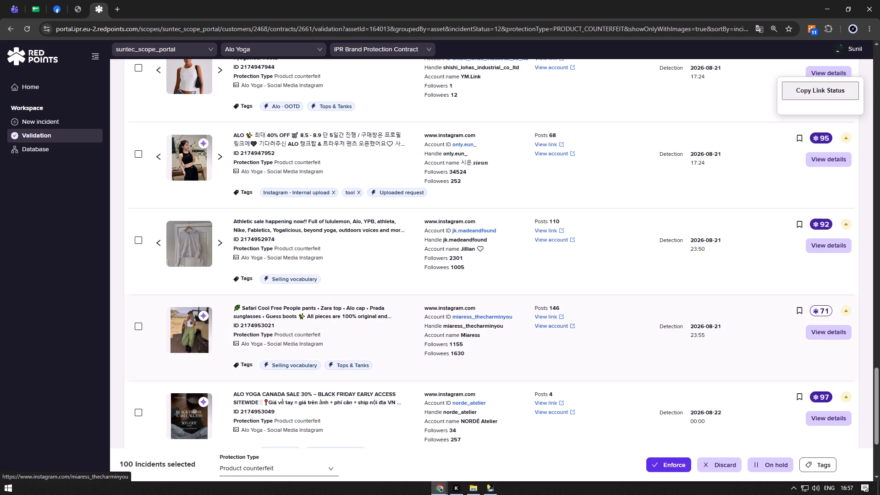
pyautogui.click(138, 326)
pyautogui.scroll(-2, 165, 374)
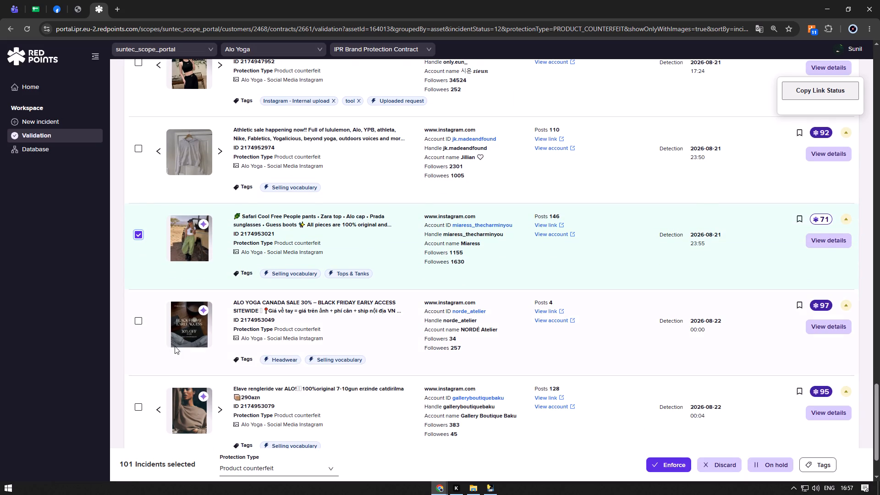
pyautogui.click(138, 320)
# Go to page 10 of the Alo Yoga Instagram incidents.
pyautogui.scroll(-3, 148, 353)
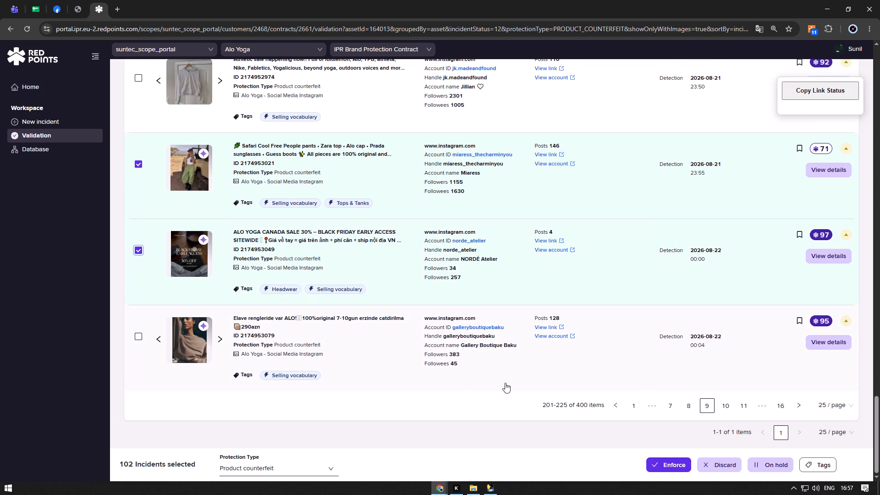
pyautogui.click(732, 408)
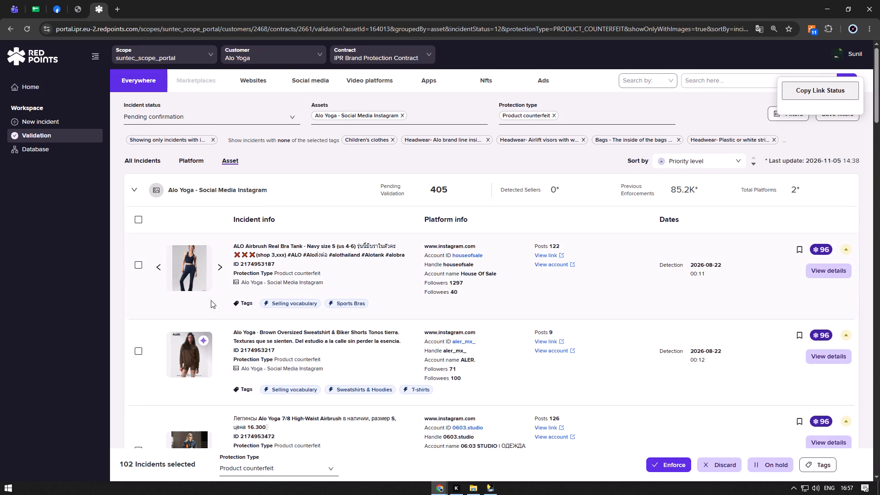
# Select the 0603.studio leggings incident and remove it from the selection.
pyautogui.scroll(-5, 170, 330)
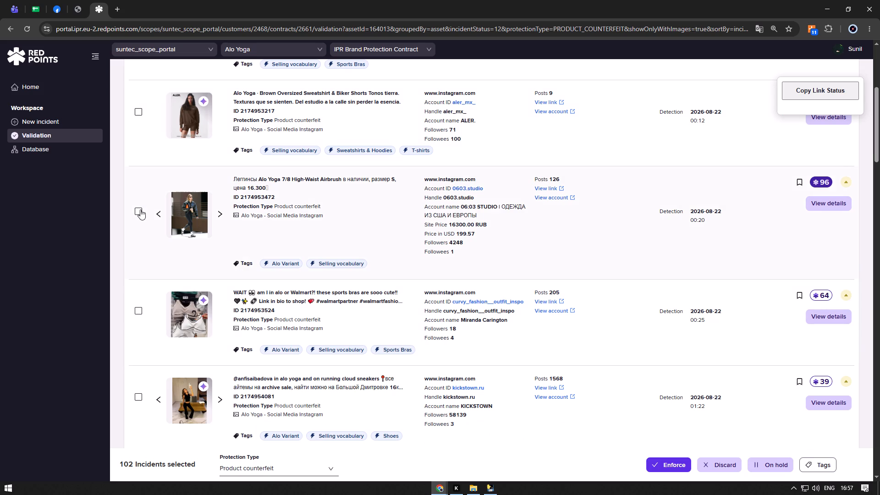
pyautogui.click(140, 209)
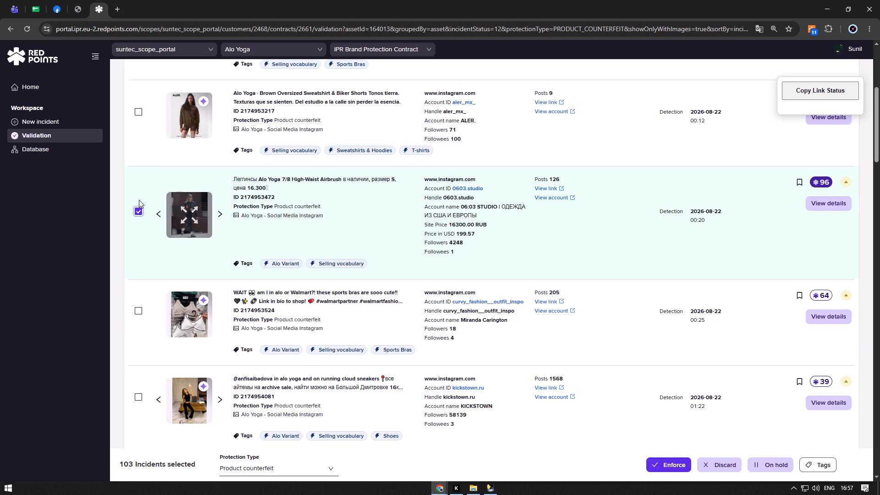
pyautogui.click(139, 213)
# Examine the following incidents on page 10, checking the image of the fall layers and mom-and-mini shopping incident.
pyautogui.scroll(-3, 157, 290)
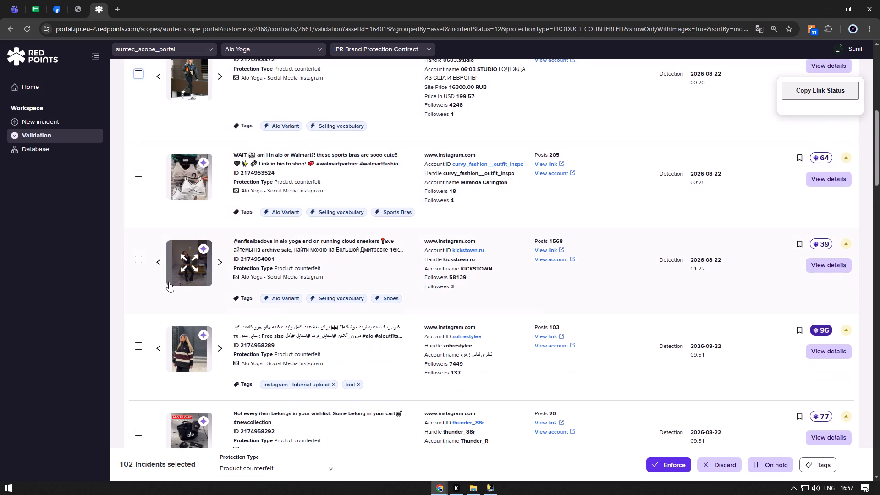
pyautogui.scroll(-4, 169, 282)
pyautogui.scroll(-2, 159, 324)
pyautogui.click(177, 331)
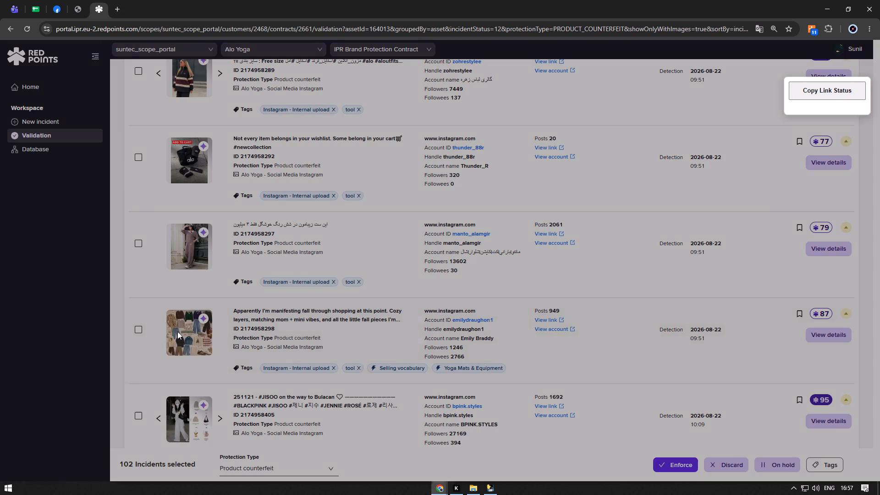
pyautogui.click(0, 329)
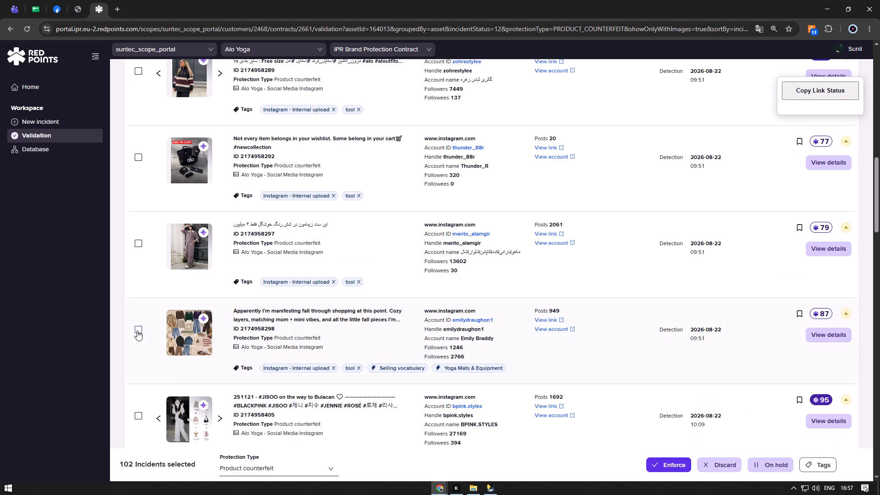
# Add the fall layers and mom-and-mini shopping incident and the bpink.styles JISOO incident to the selection.
pyautogui.click(137, 330)
pyautogui.scroll(-3, 151, 331)
pyautogui.click(140, 279)
# Examine the remaining incidents on page 10, from the bpink.styles incident down to the Alo Yoga personal shopper in Canada incident.
pyautogui.scroll(-1, 179, 297)
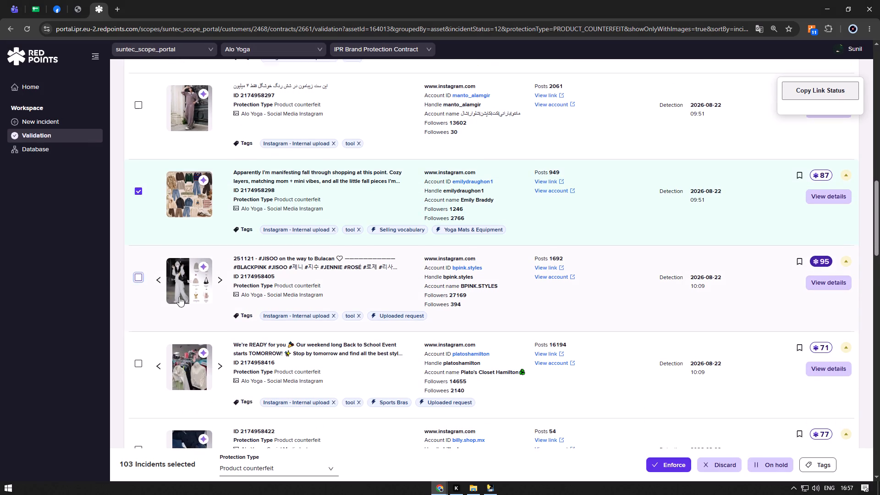
pyautogui.scroll(-7, 179, 297)
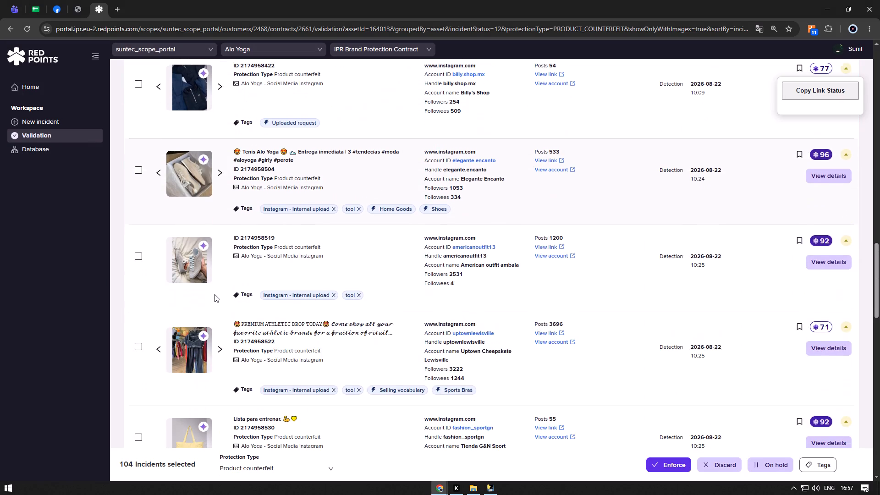
pyautogui.scroll(-8, 214, 302)
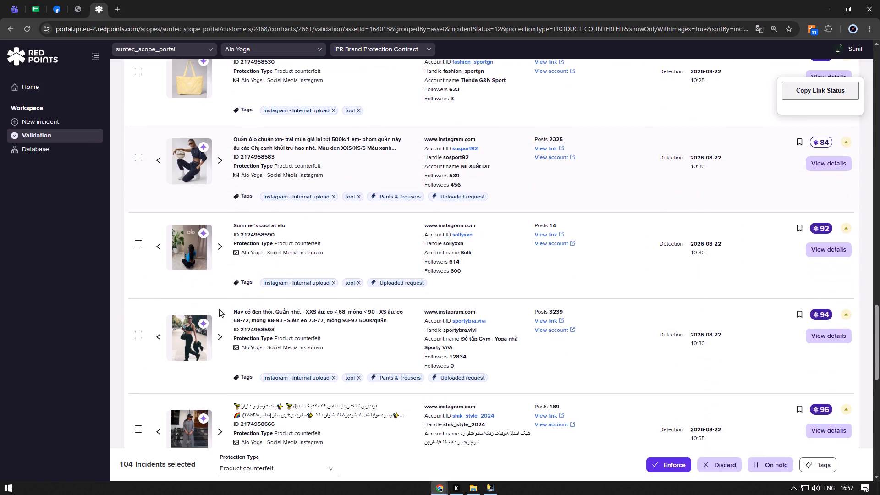
pyautogui.scroll(-7, 219, 309)
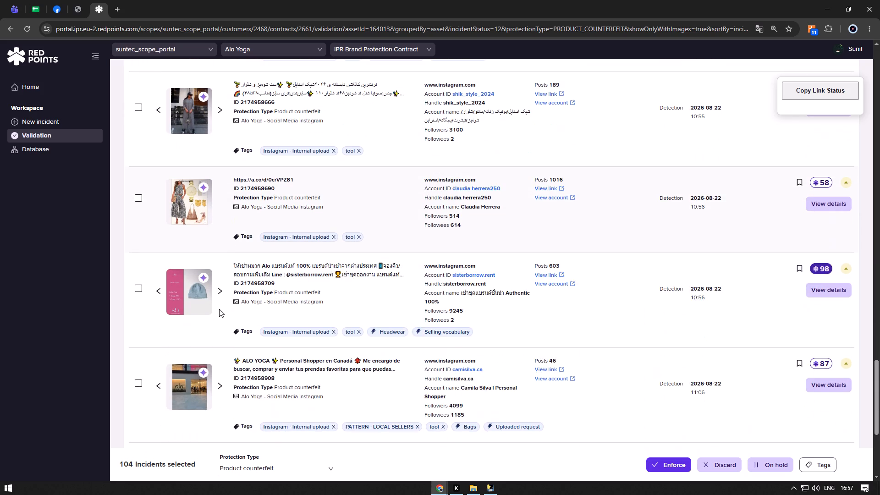
pyautogui.scroll(-3, 219, 309)
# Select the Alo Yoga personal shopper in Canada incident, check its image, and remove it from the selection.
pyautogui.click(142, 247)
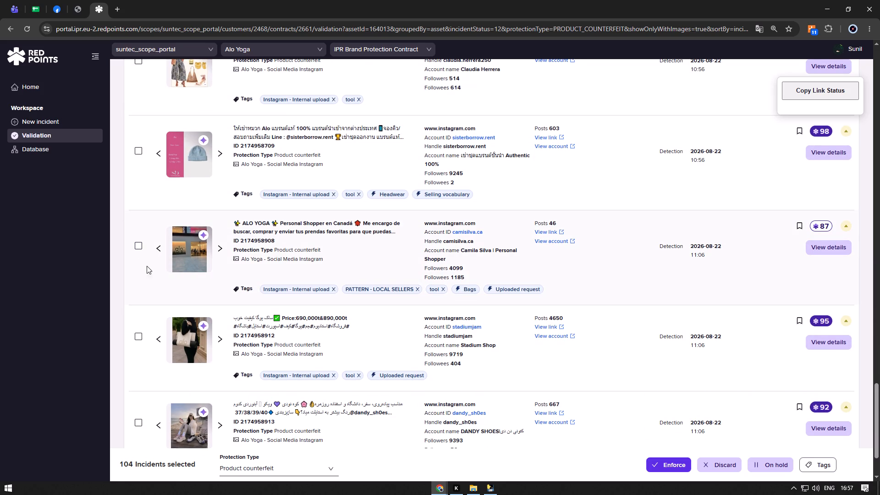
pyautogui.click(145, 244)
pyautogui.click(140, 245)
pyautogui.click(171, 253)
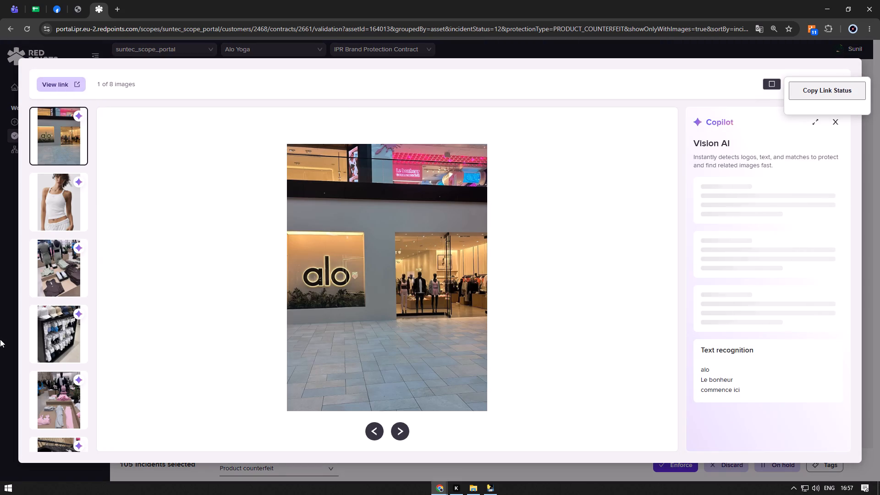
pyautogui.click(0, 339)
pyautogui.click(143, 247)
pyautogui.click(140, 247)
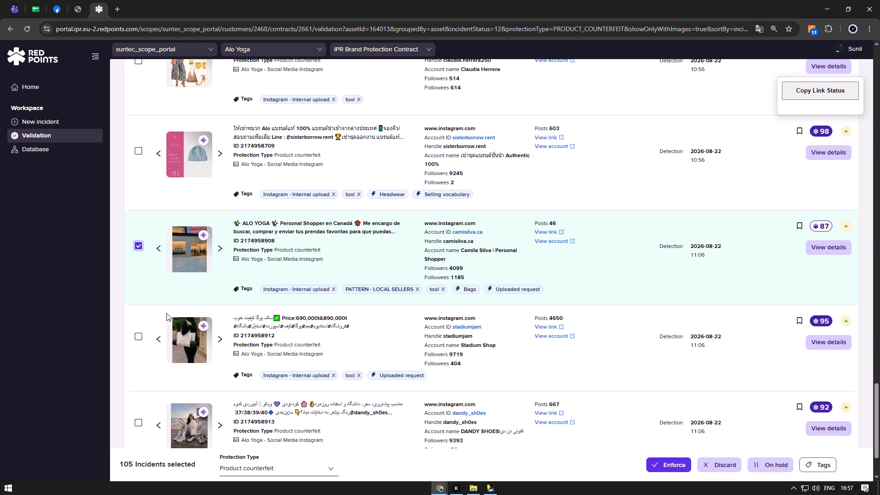
pyautogui.scroll(-2, 166, 313)
pyautogui.click(183, 348)
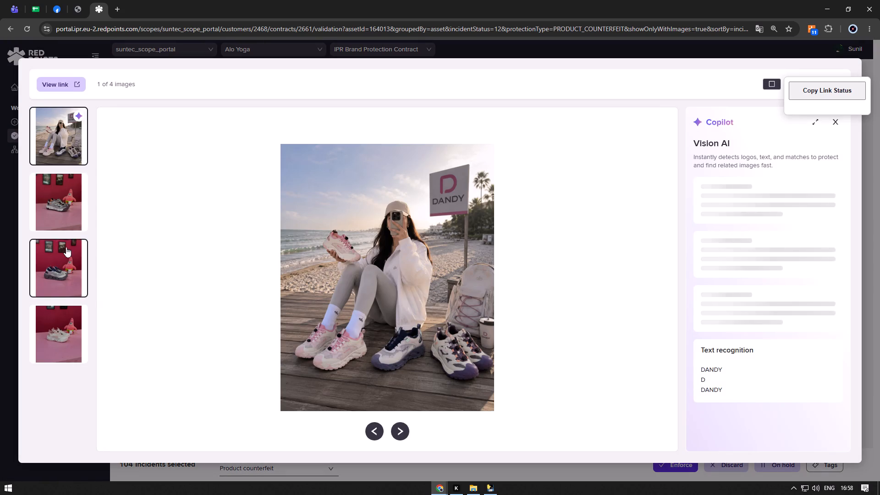
pyautogui.click(74, 198)
pyautogui.click(57, 271)
pyautogui.click(60, 319)
pyautogui.click(0, 325)
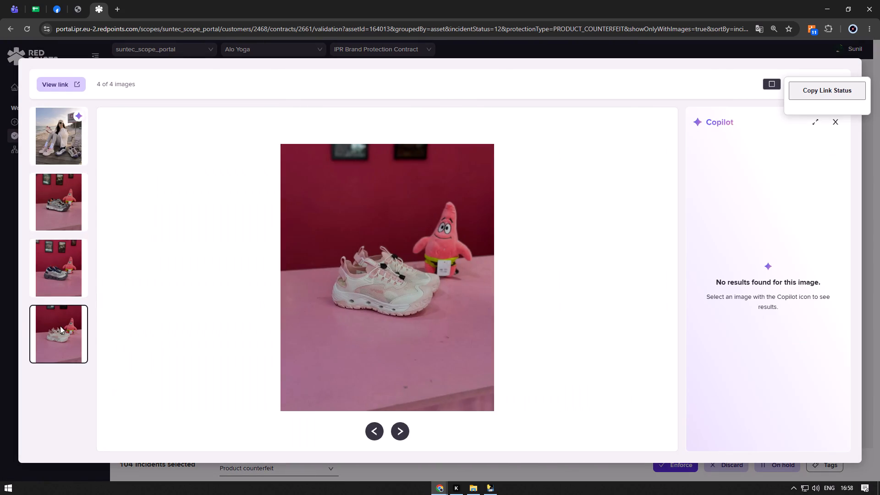
pyautogui.click(134, 339)
pyautogui.click(138, 336)
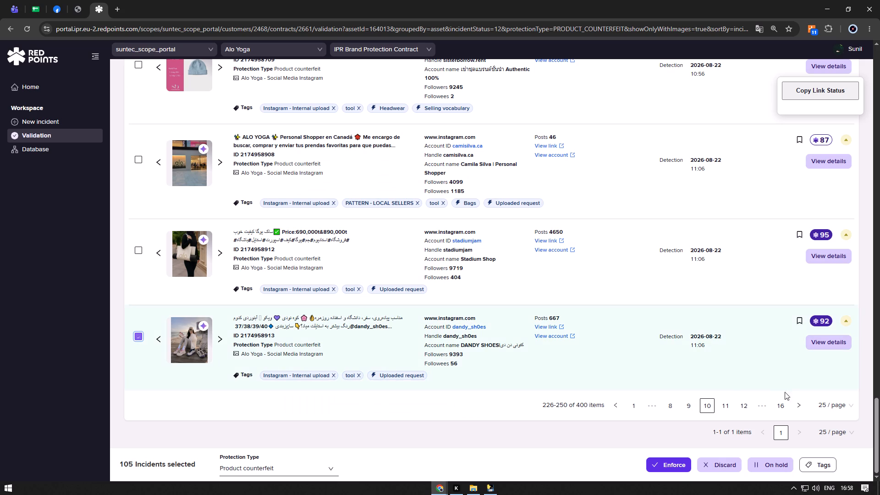
# Go to page 11 of the Alo Yoga Instagram incidents.
pyautogui.click(725, 402)
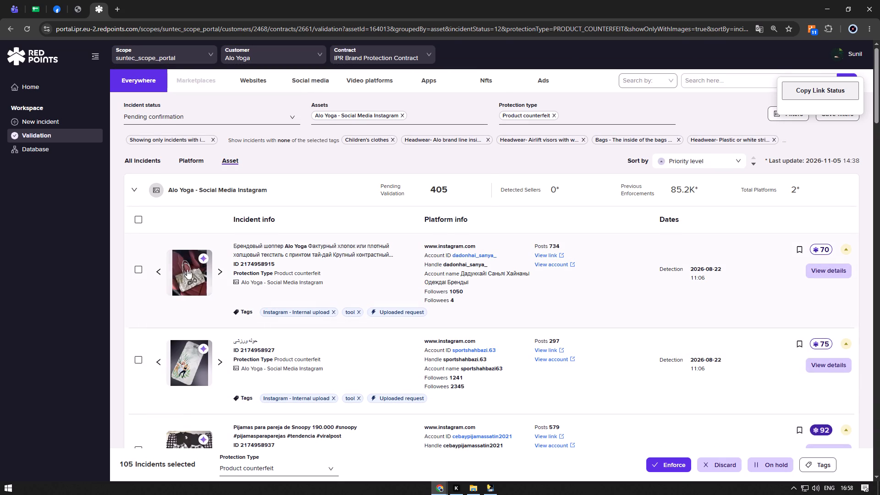
pyautogui.scroll(-3, 167, 312)
pyautogui.click(179, 226)
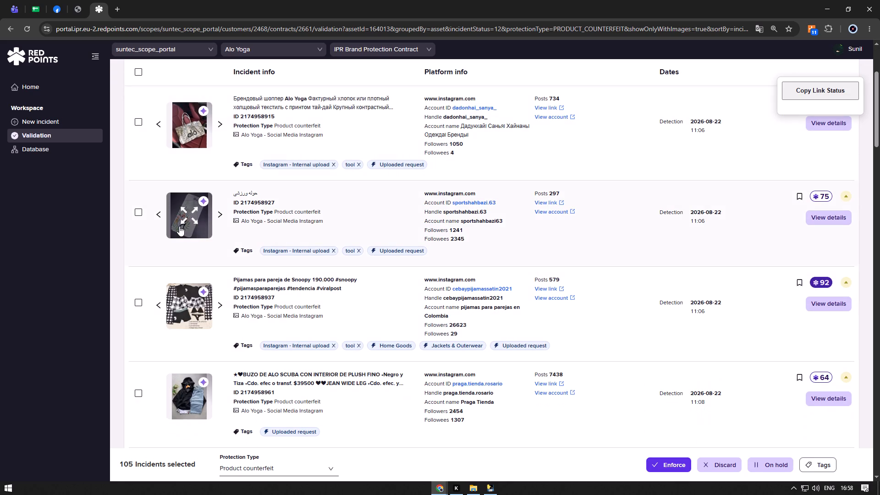
pyautogui.click(0, 282)
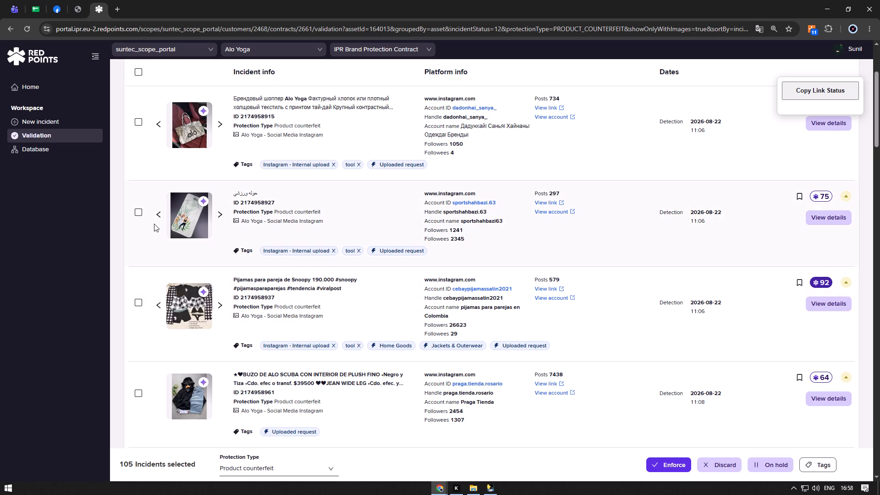
pyautogui.scroll(-2, 241, 280)
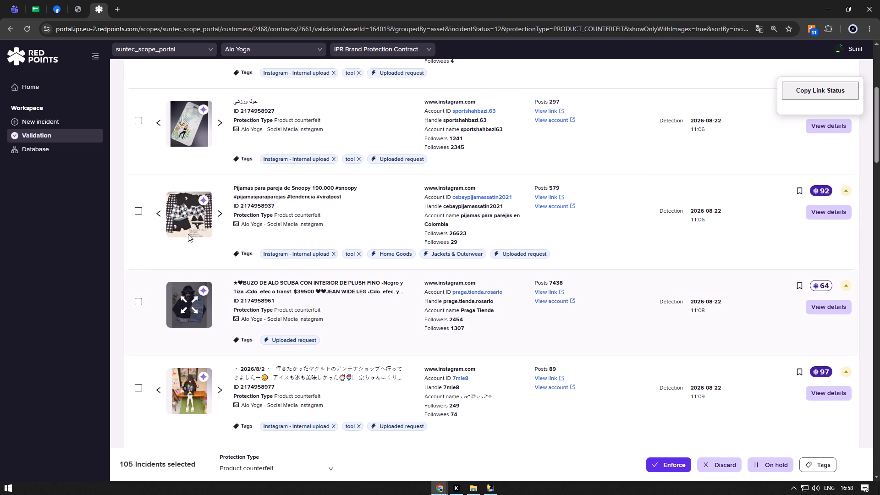
pyautogui.click(188, 227)
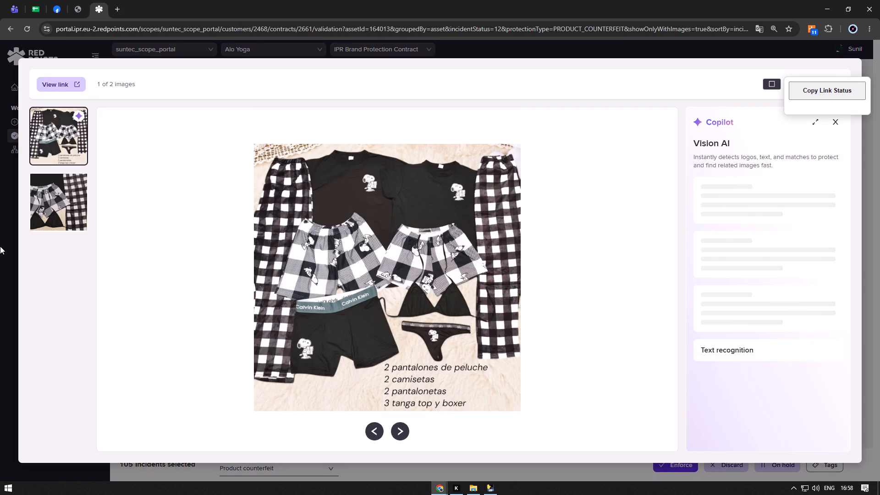
pyautogui.click(0, 246)
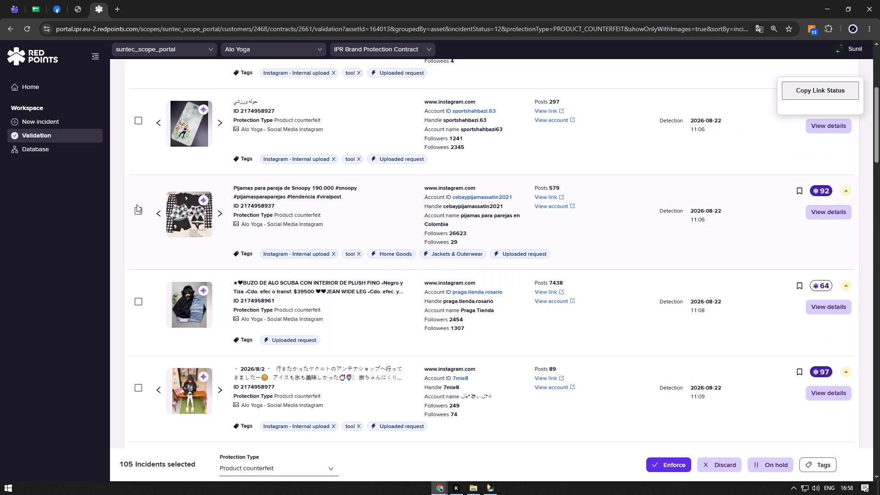
pyautogui.click(140, 207)
# Add the 7mie8 incident to the selection and check its three images.
pyautogui.click(137, 387)
pyautogui.click(176, 387)
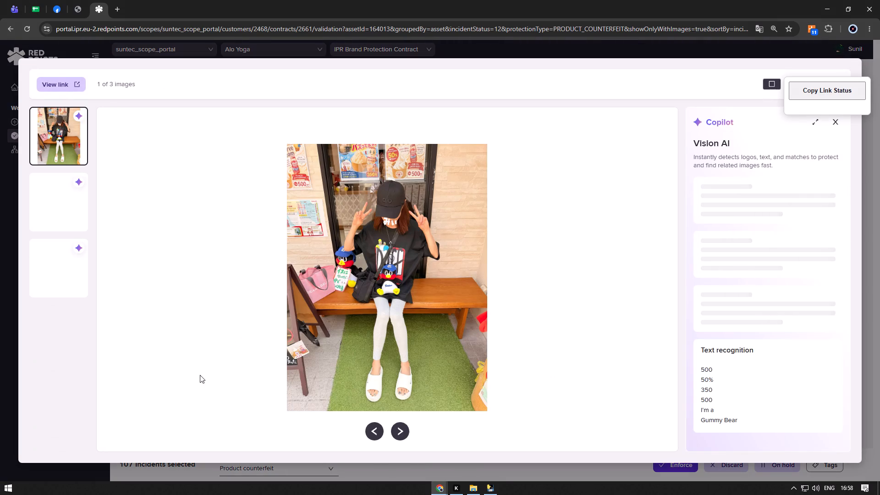
pyautogui.click(56, 196)
pyautogui.click(60, 268)
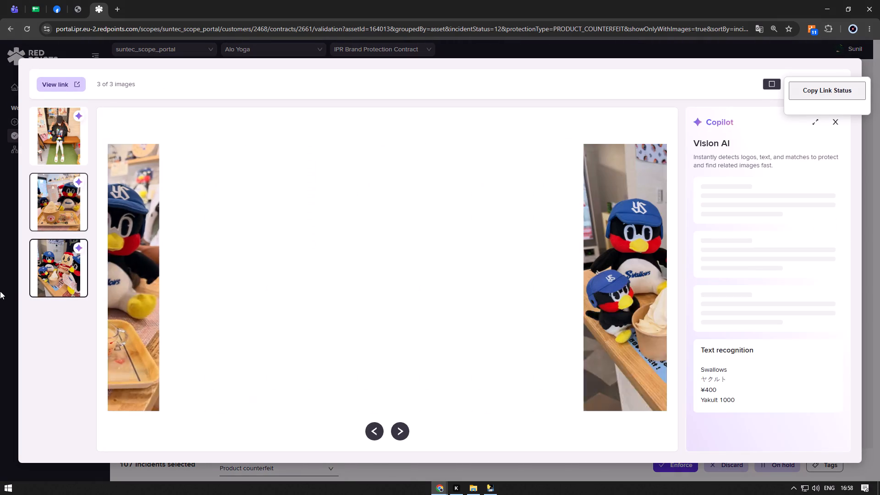
pyautogui.click(0, 293)
# Check the images of the trendfashion.qa and "wear all the time" winter sale incidents, and add the winter sale incident to the selection.
pyautogui.scroll(-5, 215, 346)
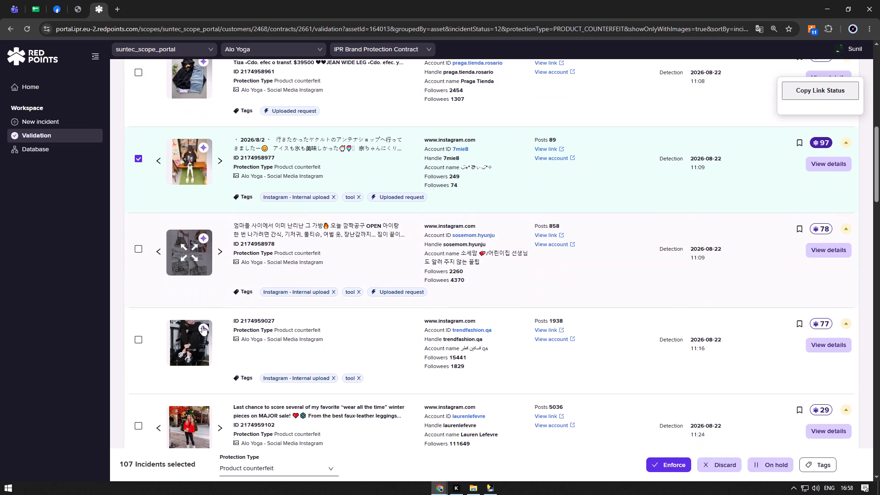
pyautogui.scroll(-2, 189, 353)
pyautogui.click(189, 254)
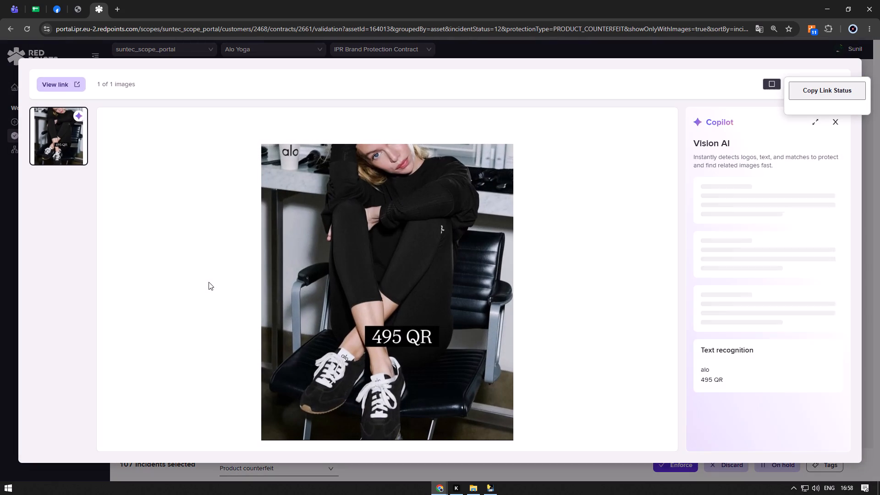
pyautogui.click(0, 313)
pyautogui.scroll(-3, 168, 329)
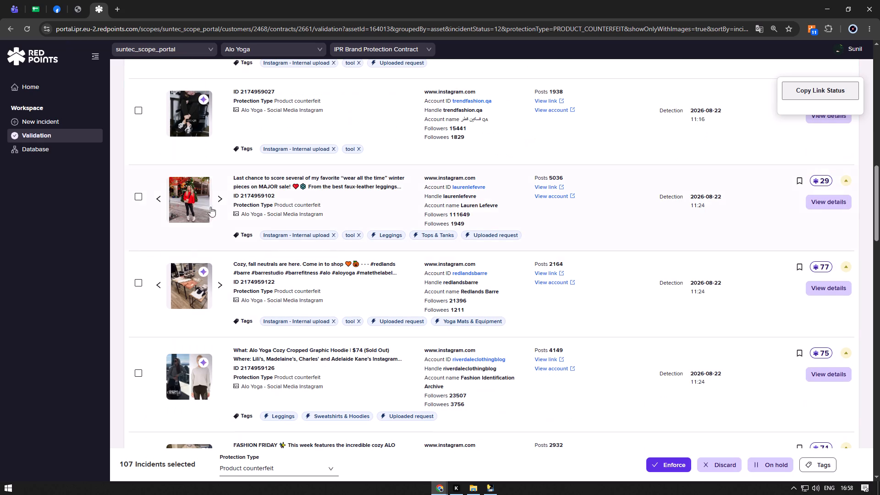
pyautogui.click(198, 203)
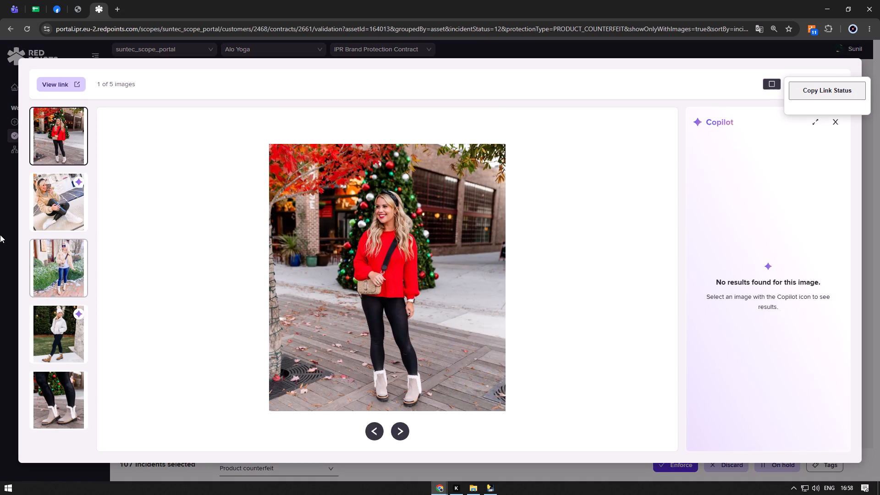
pyautogui.click(0, 235)
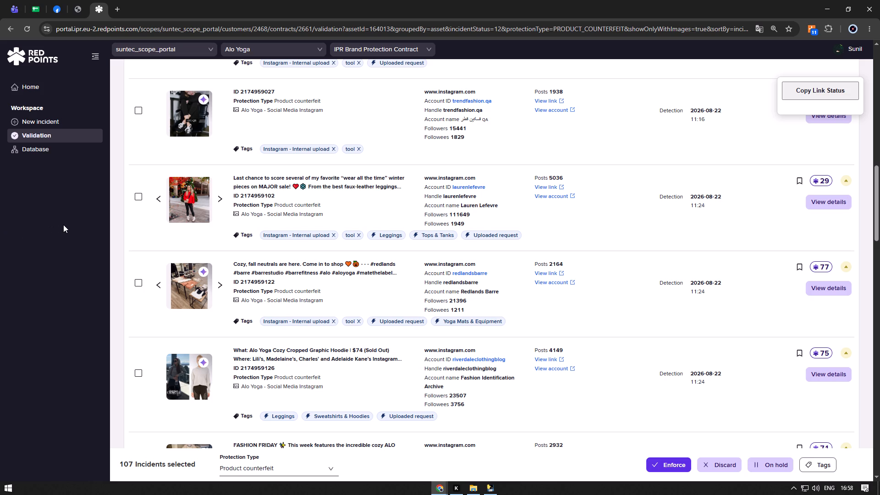
pyautogui.click(143, 192)
pyautogui.click(142, 195)
# Check the image of the thehotroomnorthshore fall sweaters incident and add the incident to the selection.
pyautogui.scroll(-11, 192, 214)
pyautogui.click(185, 132)
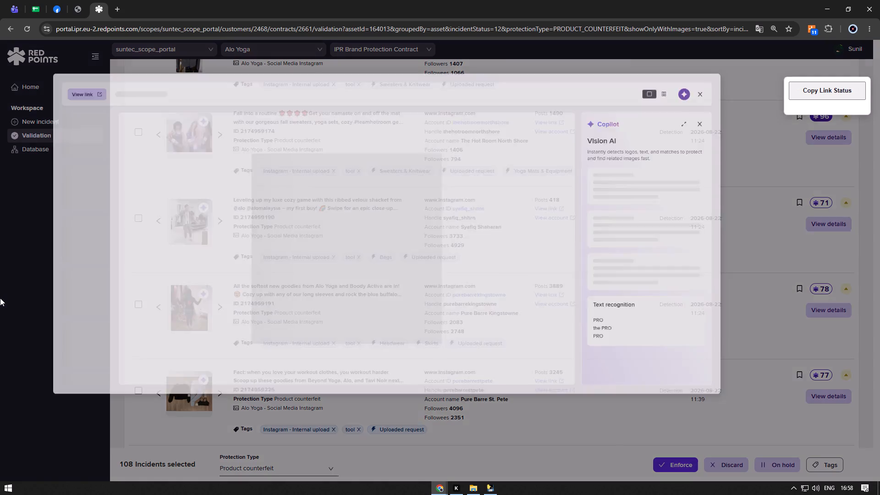
pyautogui.click(0, 298)
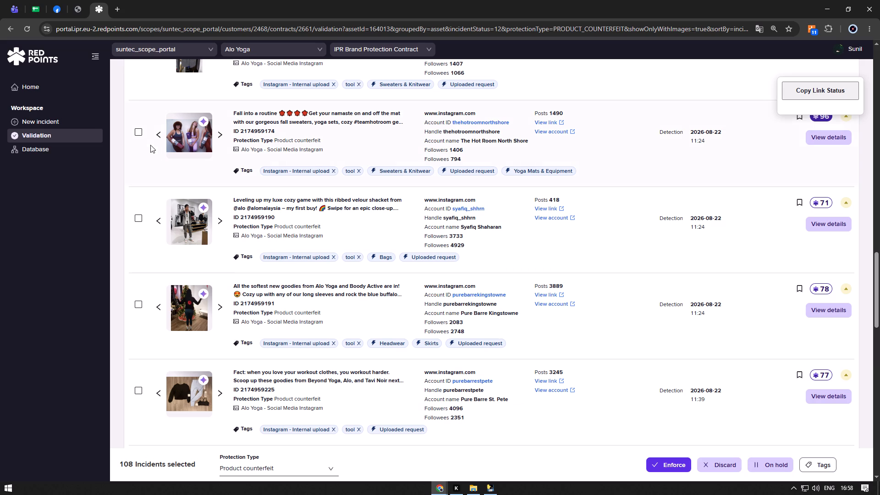
pyautogui.click(136, 136)
# Examine the following Pure Barre studio retail incidents on page 11.
pyautogui.scroll(-4, 170, 252)
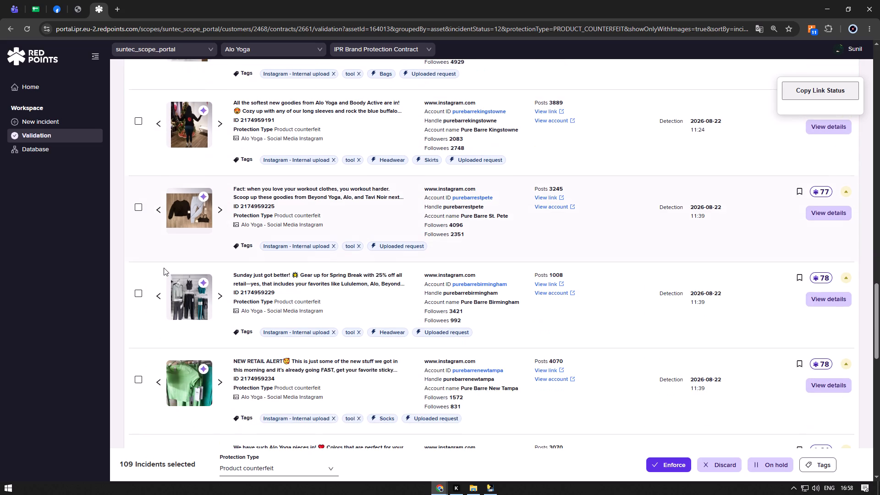
pyautogui.scroll(-2, 164, 268)
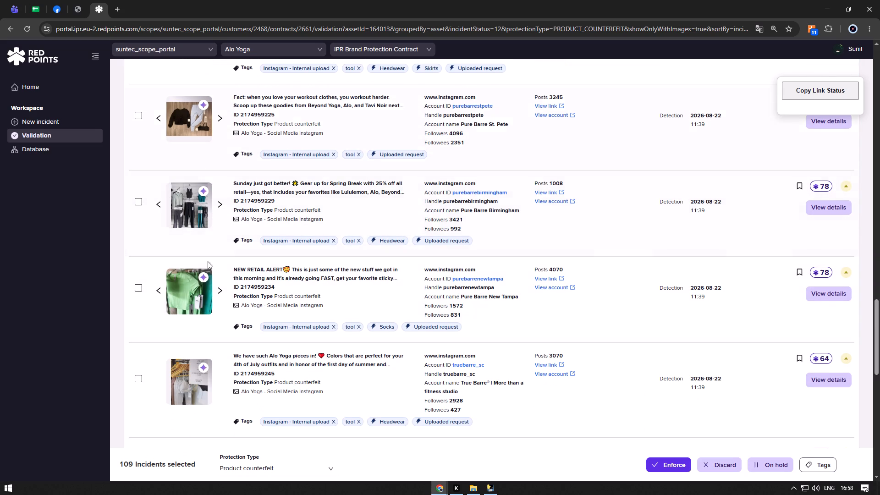
# Check the images of the purebarrekingstowne incident about the softest new goodies from Alo Yoga and Boody Active.
pyautogui.scroll(4, 207, 264)
pyautogui.click(181, 217)
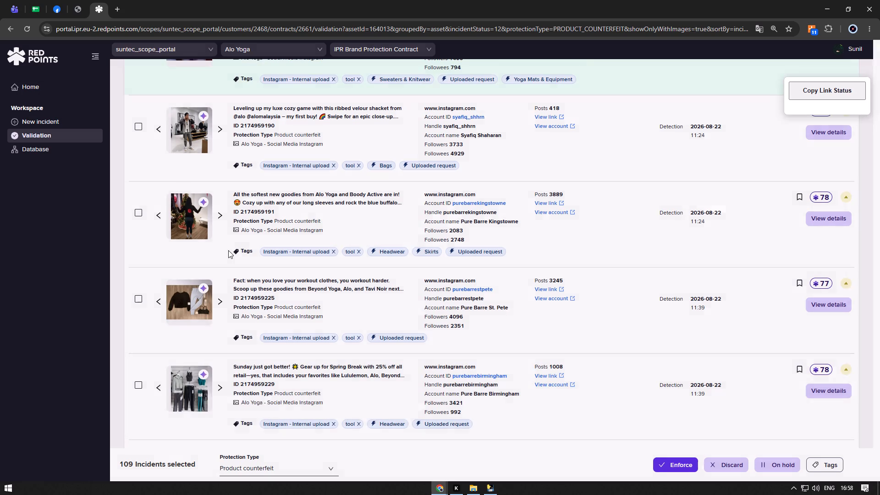
pyautogui.click(0, 306)
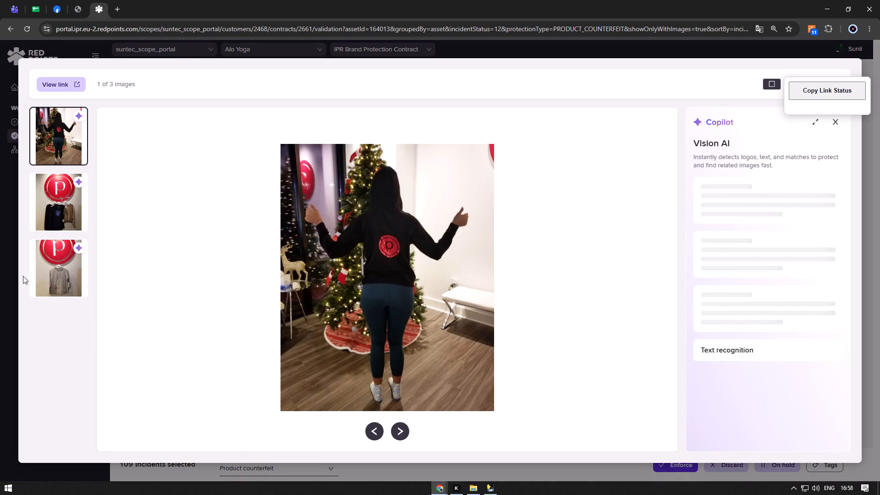
# Add the purebarrebedford new shop incident and the purebarreplymouth Memorial Day sale incident to the selection.
pyautogui.scroll(-2, 190, 273)
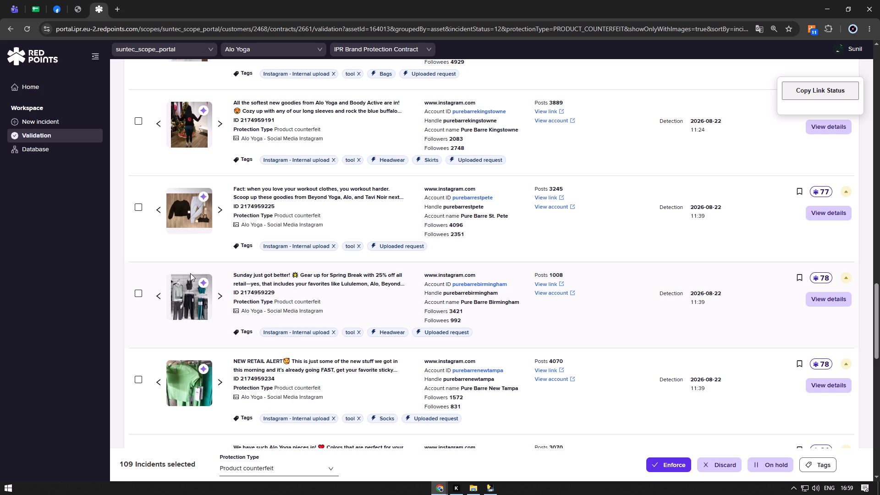
pyautogui.scroll(-4, 219, 368)
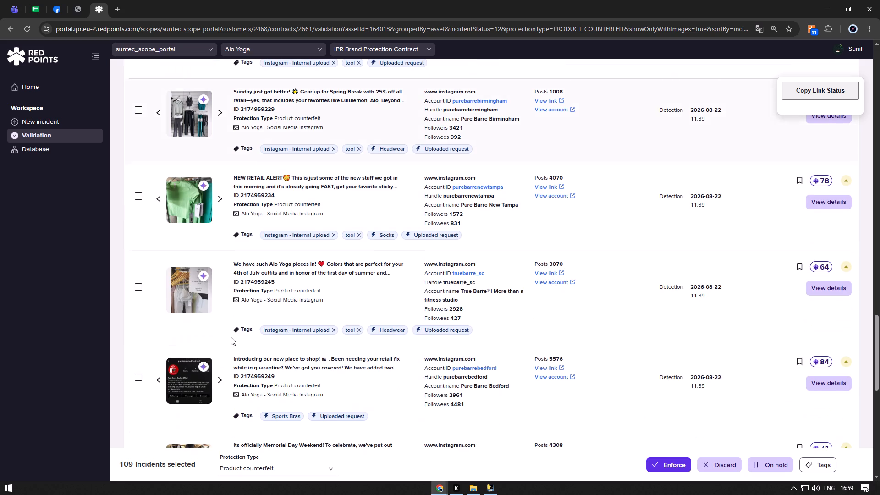
pyautogui.scroll(-2, 206, 376)
pyautogui.click(139, 291)
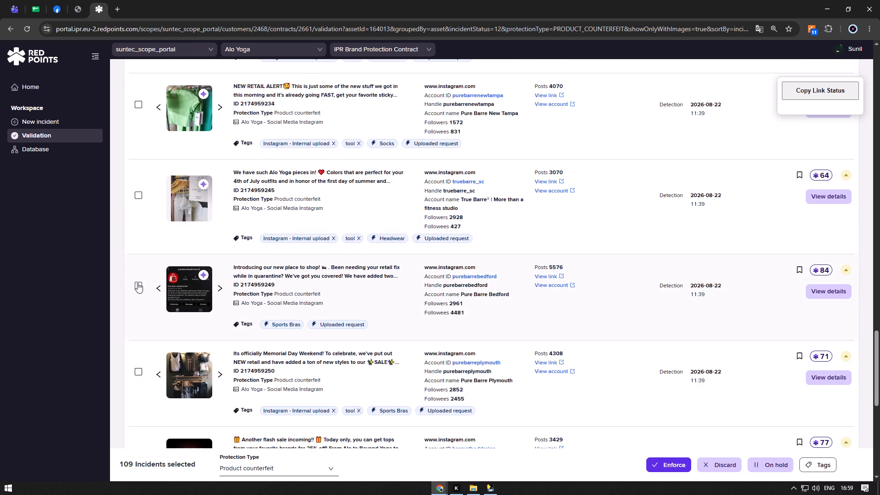
pyautogui.click(137, 283)
pyautogui.click(142, 370)
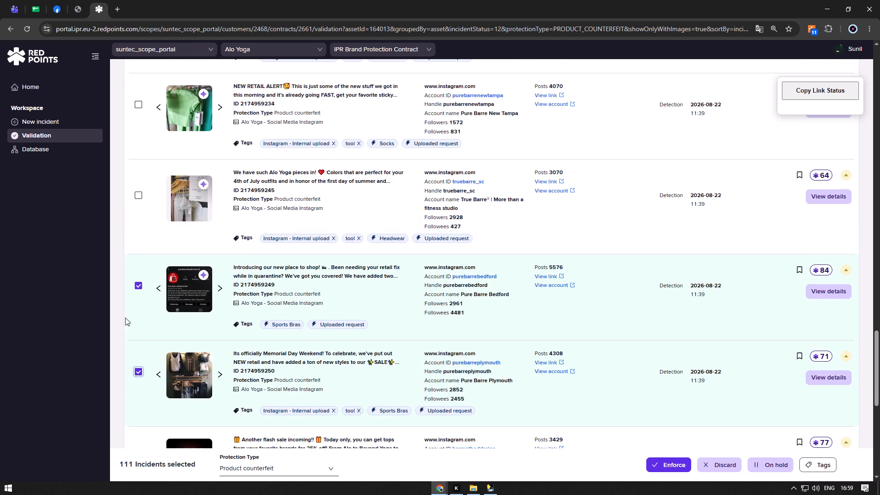
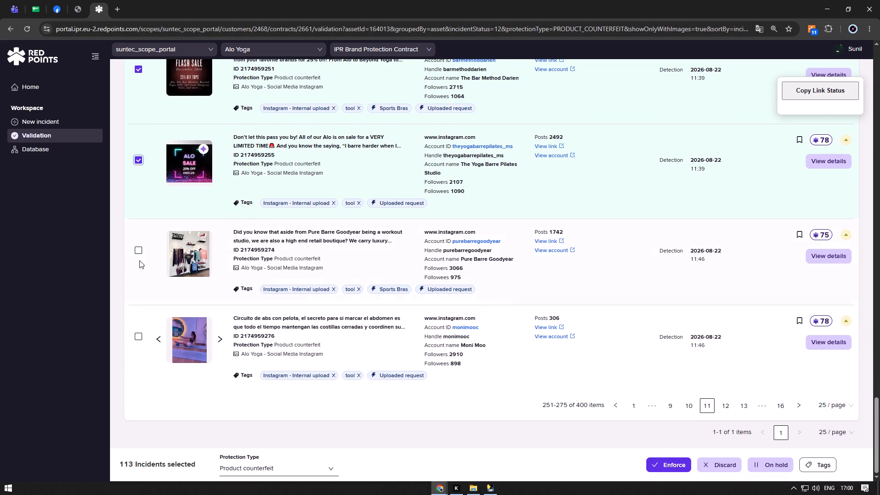
# Add the Pure Barre Goodyear retail boutique incident and the monimooc incident at the end of page 11 to the selection.
pyautogui.click(136, 250)
pyautogui.click(139, 338)
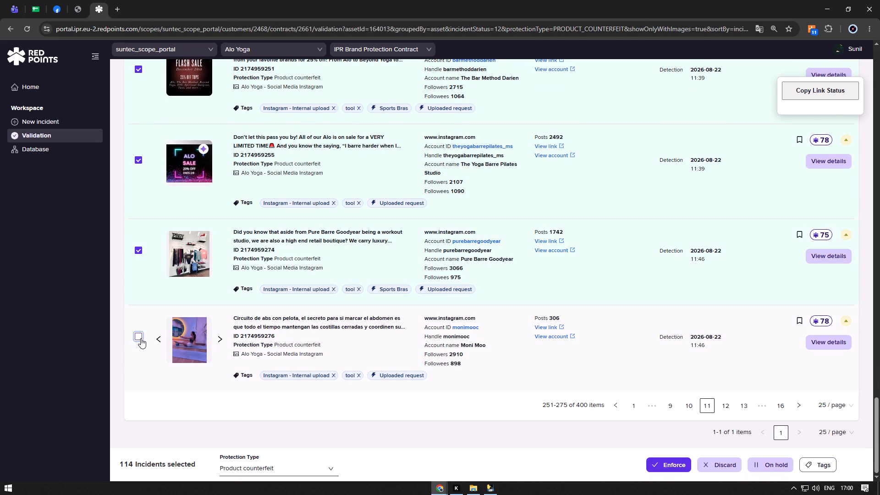
# Go to page 12 of the incidents and add the Pure Barre Anaheim Hills Memorial Day Sale incident to the selection.
pyautogui.click(720, 410)
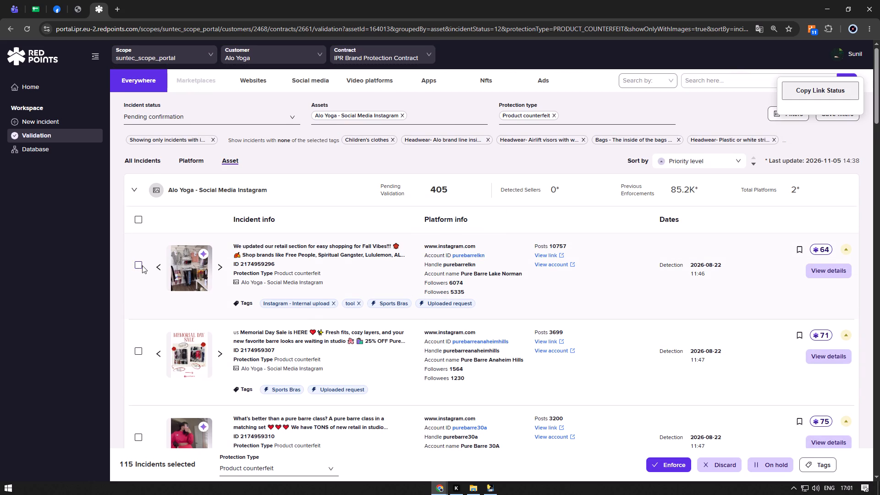
pyautogui.click(136, 354)
pyautogui.scroll(-3, 264, 345)
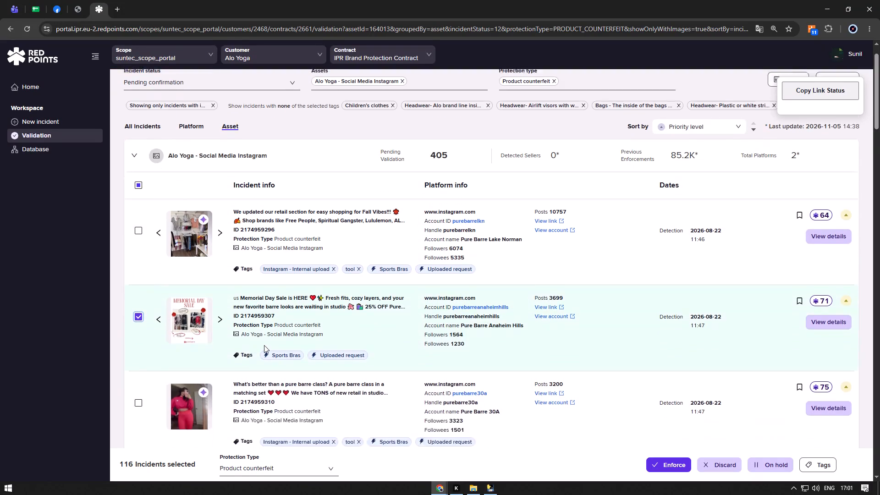
pyautogui.scroll(-2, 155, 344)
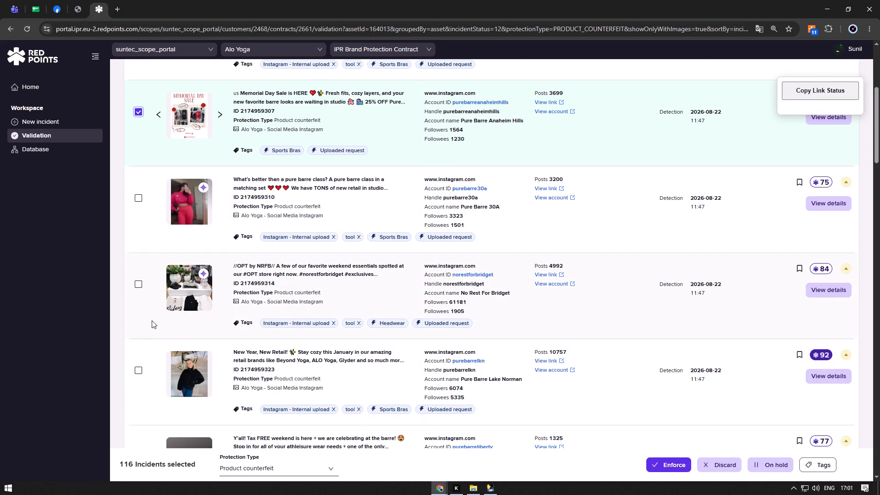
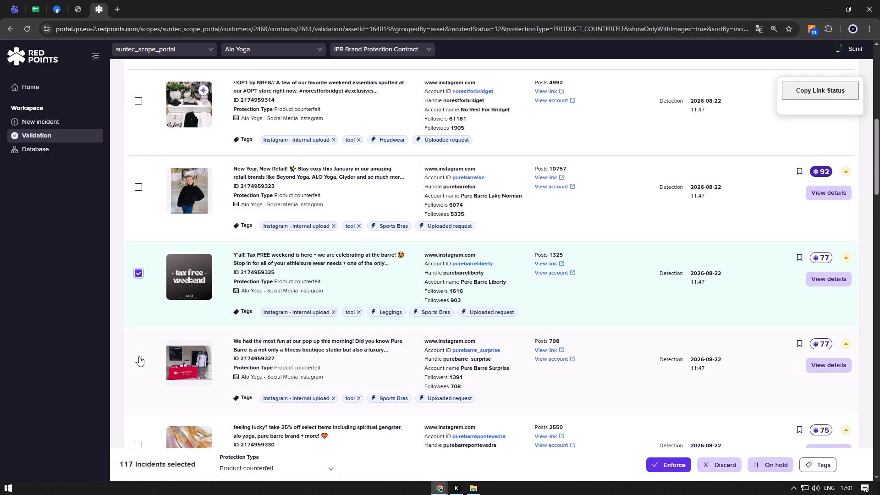
# Add the Pure Barre Ponte Vedra, TruFusion Denver 9&CO and PB LOU Westport Village incidents to the selection.
pyautogui.scroll(-4, 149, 352)
pyautogui.click(140, 263)
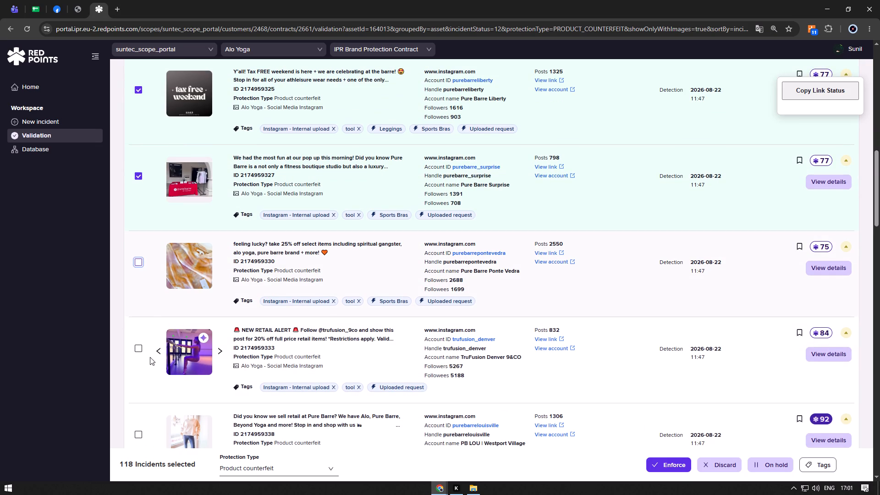
pyautogui.click(141, 349)
pyautogui.click(139, 434)
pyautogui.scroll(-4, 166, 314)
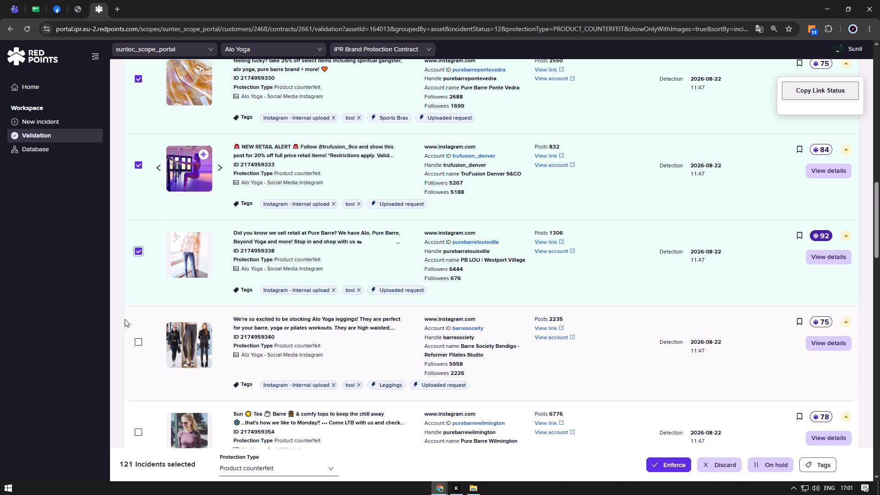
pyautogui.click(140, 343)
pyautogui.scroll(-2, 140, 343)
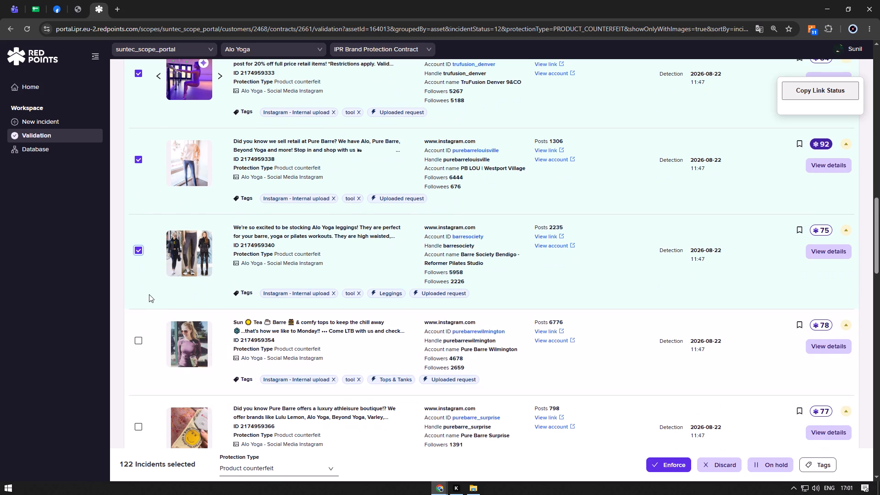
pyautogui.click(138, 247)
# Add the Pure Barre Wilmington, Pure Barre Surprise luxury athleisure boutique and Pure Barre Detroit sidewalk sale incidents to the selection.
pyautogui.click(138, 339)
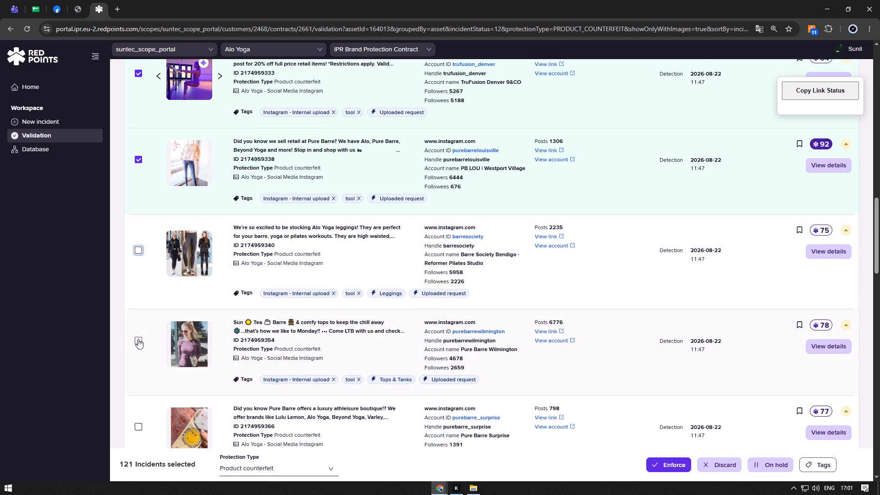
pyautogui.scroll(-3, 138, 339)
pyautogui.click(137, 287)
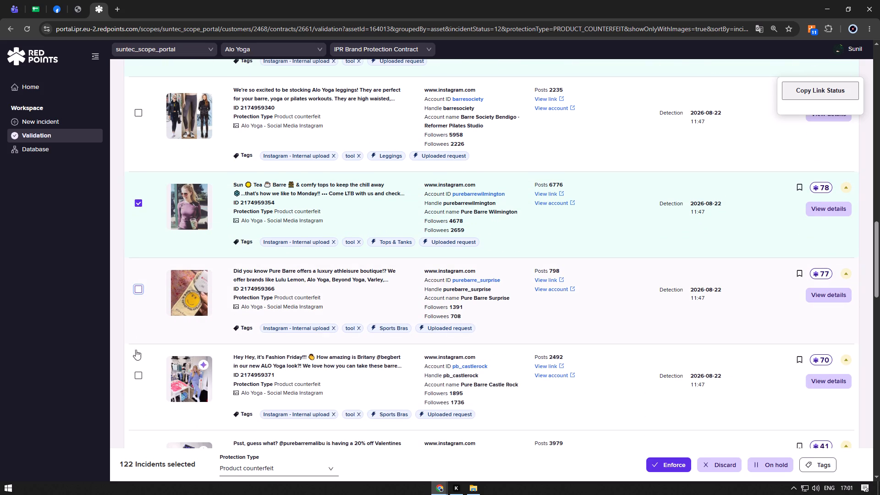
pyautogui.scroll(-4, 134, 375)
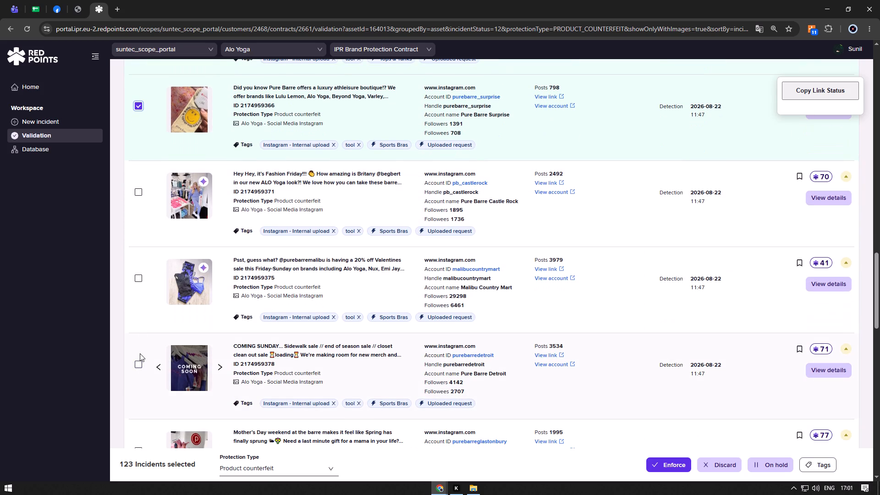
pyautogui.click(138, 366)
# Add the Pure Barre Glastonbury Mother's Day incident, checking its image, and the Pure Barre Columbus incident to the selection.
pyautogui.scroll(-4, 138, 366)
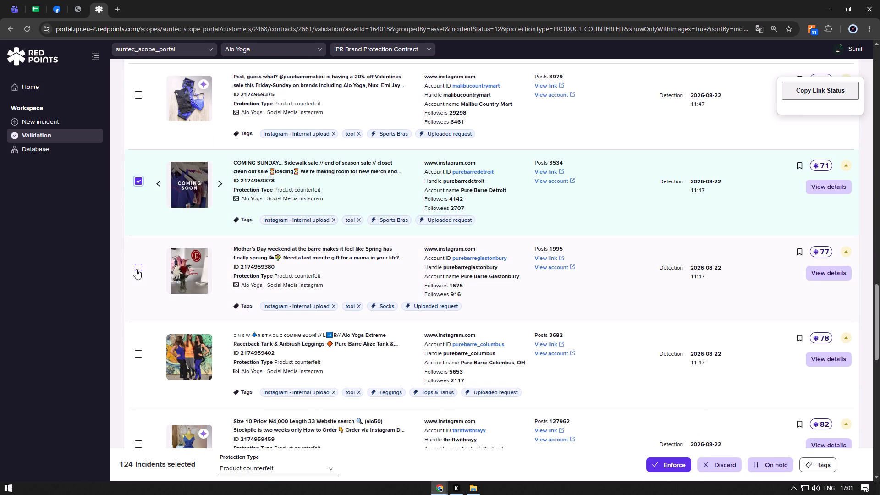
pyautogui.click(136, 269)
pyautogui.click(190, 280)
pyautogui.click(0, 276)
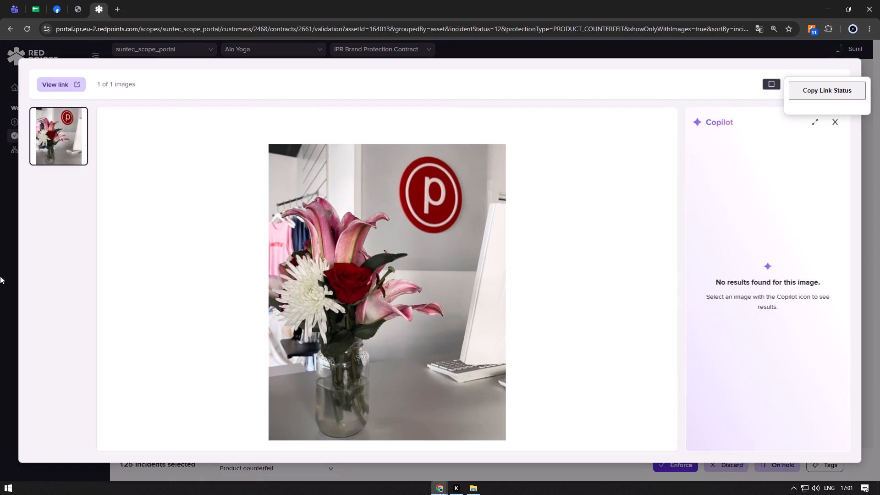
pyautogui.click(132, 354)
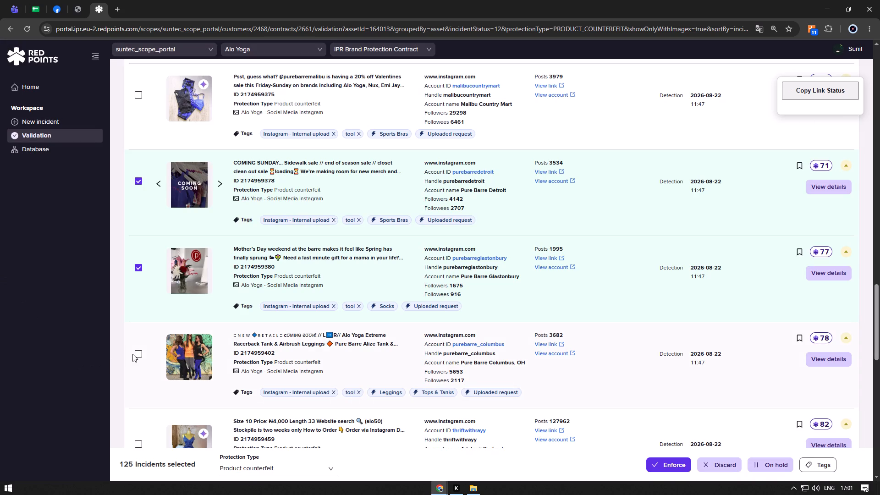
pyautogui.click(137, 352)
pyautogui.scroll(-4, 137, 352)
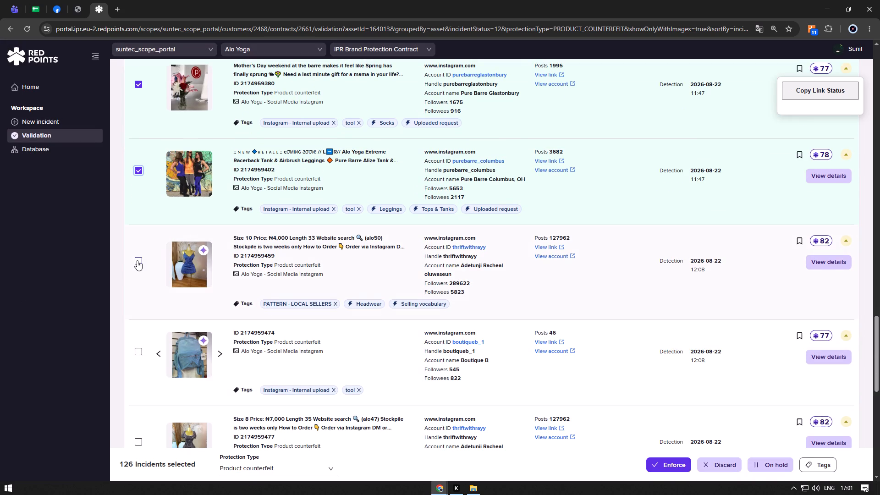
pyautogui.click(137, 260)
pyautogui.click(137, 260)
pyautogui.scroll(-5, 137, 392)
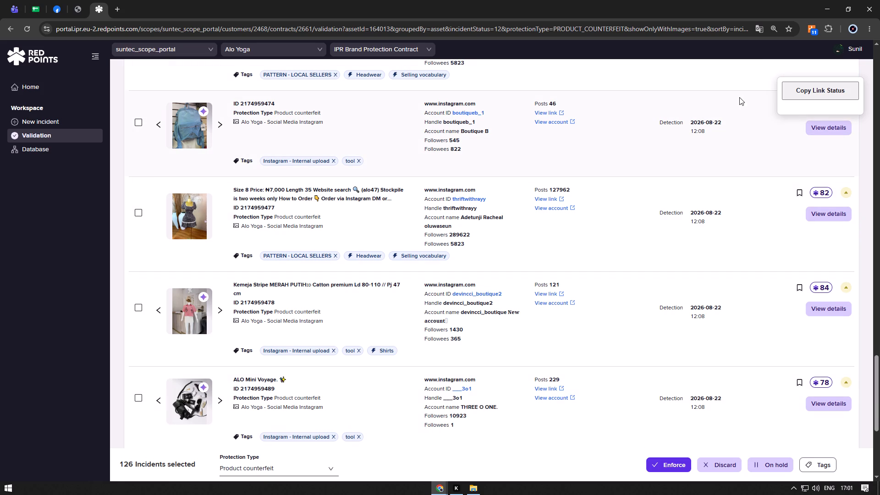
pyautogui.scroll(-2, 236, 316)
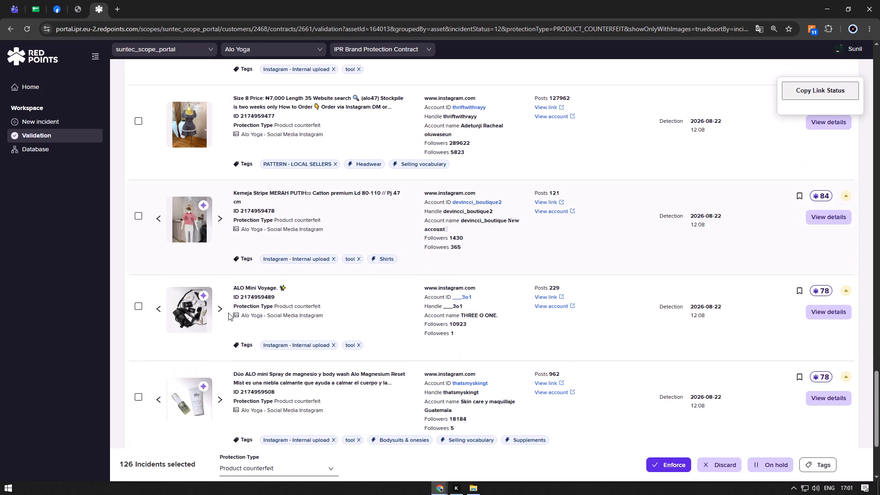
pyautogui.scroll(-3, 139, 329)
pyautogui.click(139, 261)
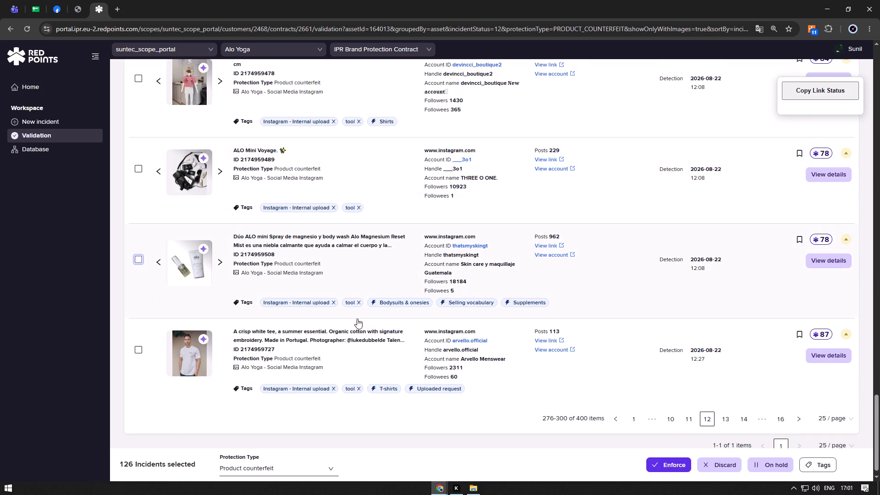
pyautogui.click(728, 423)
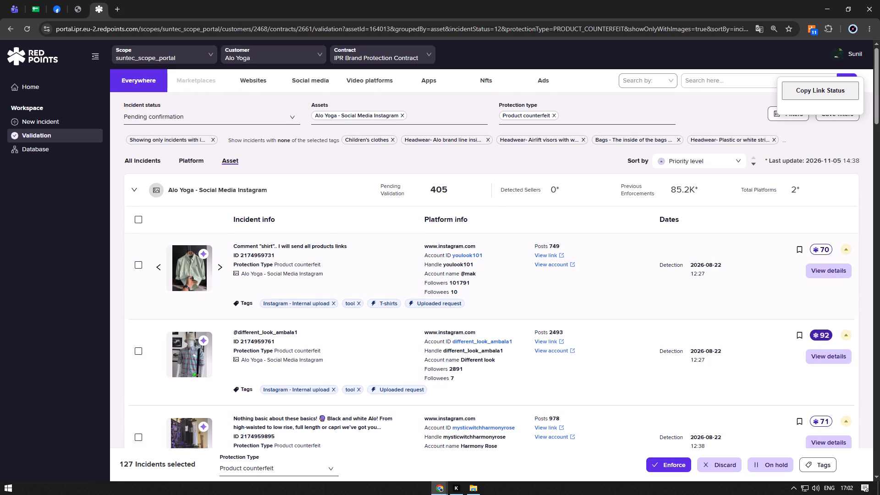
pyautogui.click(182, 356)
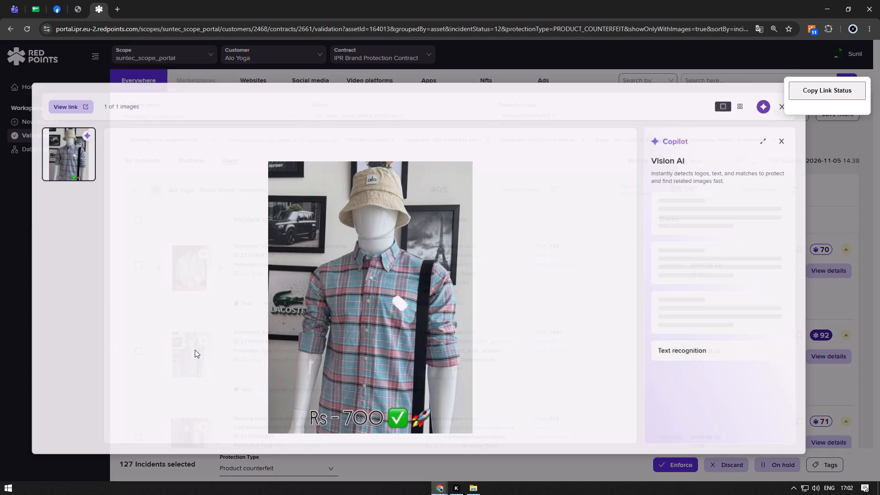
pyautogui.click(0, 310)
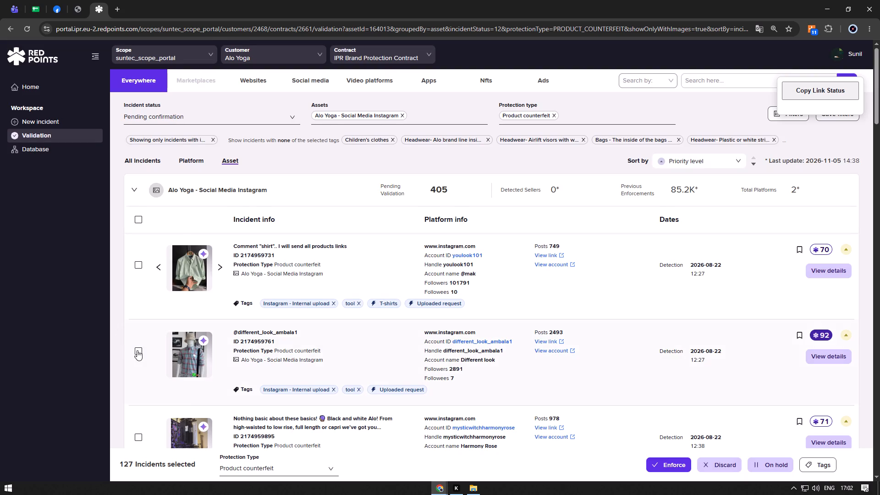
pyautogui.click(137, 350)
pyautogui.scroll(-5, 172, 333)
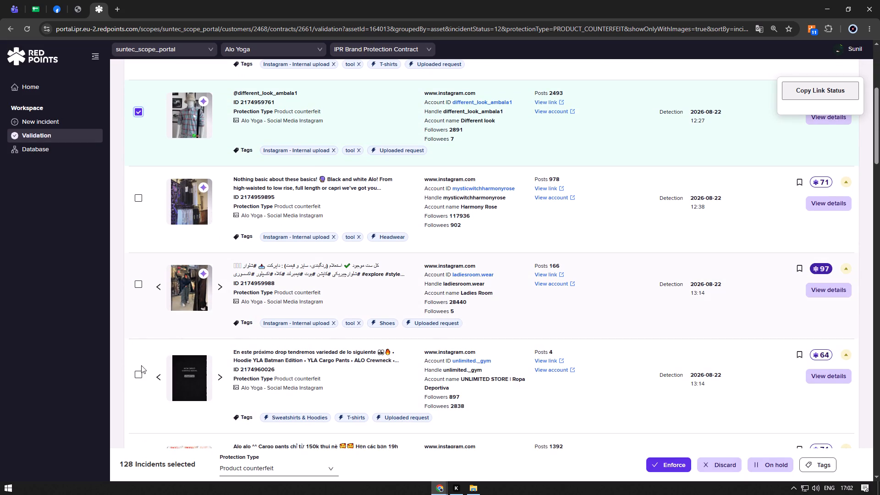
pyautogui.click(139, 375)
# Start a tag update for the selected incidents and clear the existing tags from Alo in the account name through Leggings.
pyautogui.click(827, 465)
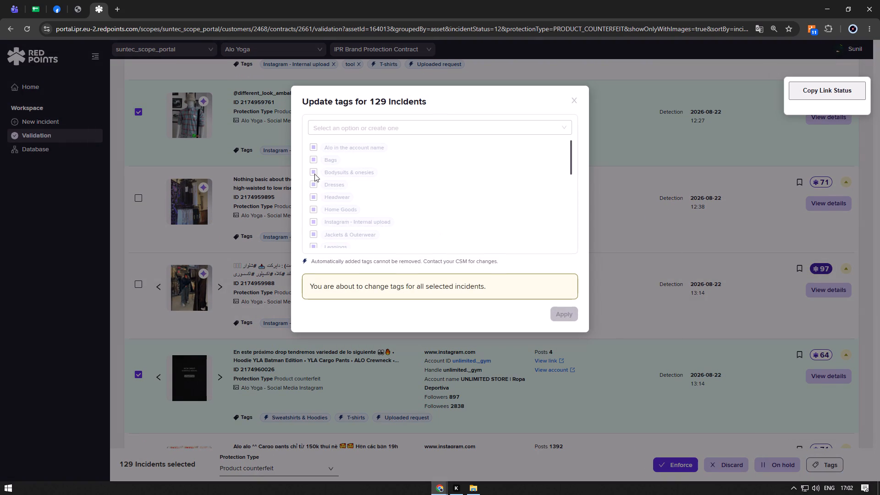
pyautogui.doubleClick(335, 149)
pyautogui.doubleClick(331, 159)
pyautogui.doubleClick(330, 173)
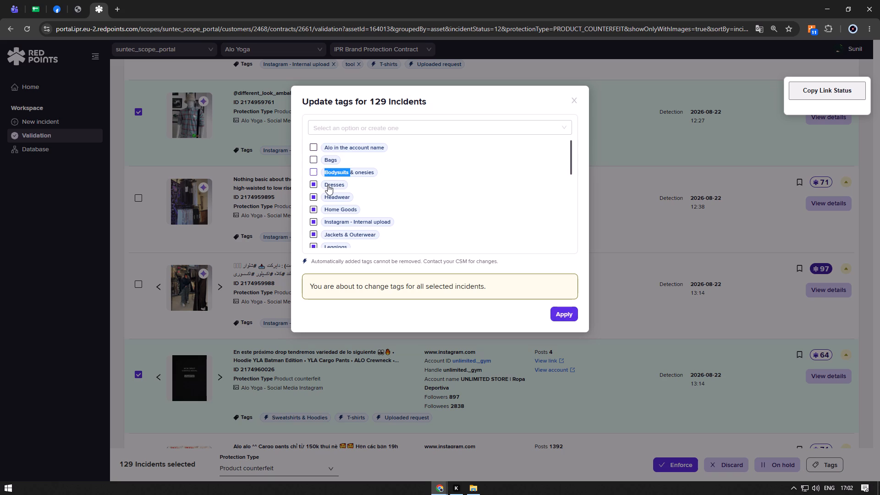
pyautogui.doubleClick(328, 185)
pyautogui.doubleClick(330, 198)
pyautogui.doubleClick(331, 209)
pyautogui.doubleClick(331, 219)
pyautogui.doubleClick(335, 234)
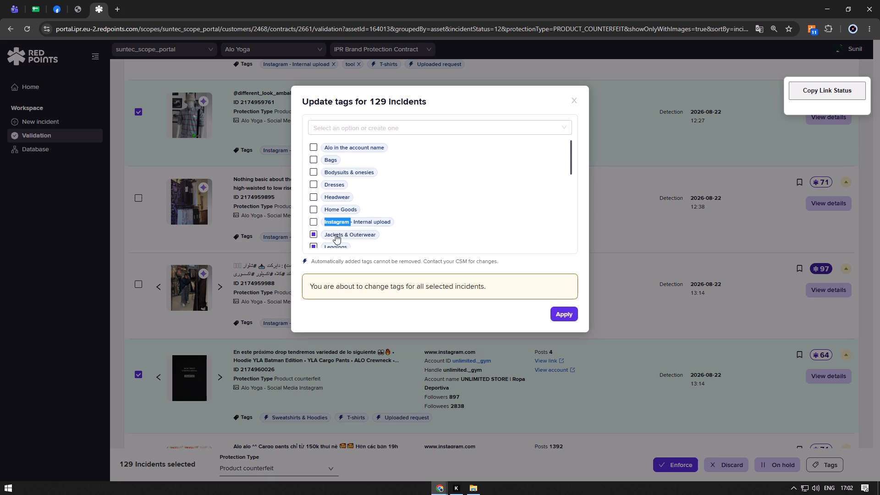
pyautogui.doubleClick(335, 245)
# Clear the tags from Sweaters & Knitwear through Yoga Mats & Equipment, including tool and Uploaded request.
pyautogui.scroll(-5, 349, 232)
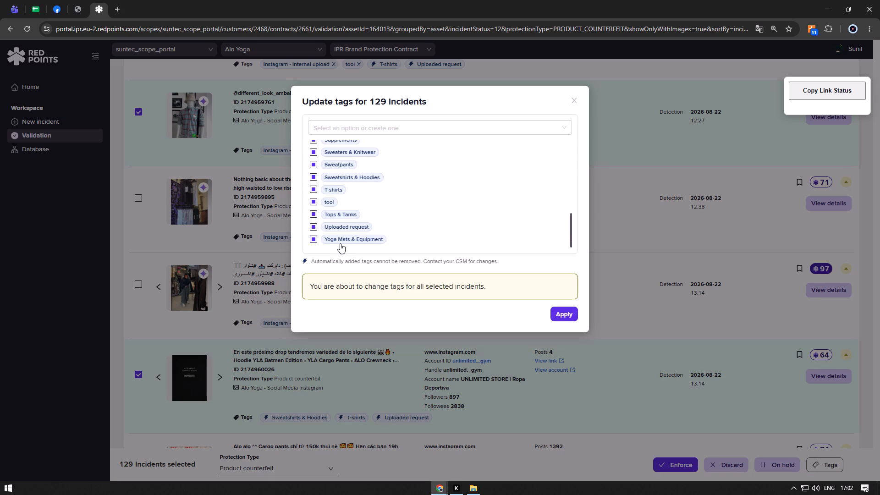
pyautogui.doubleClick(340, 243)
pyautogui.doubleClick(340, 229)
pyautogui.doubleClick(337, 214)
pyautogui.click(330, 196)
pyautogui.doubleClick(330, 199)
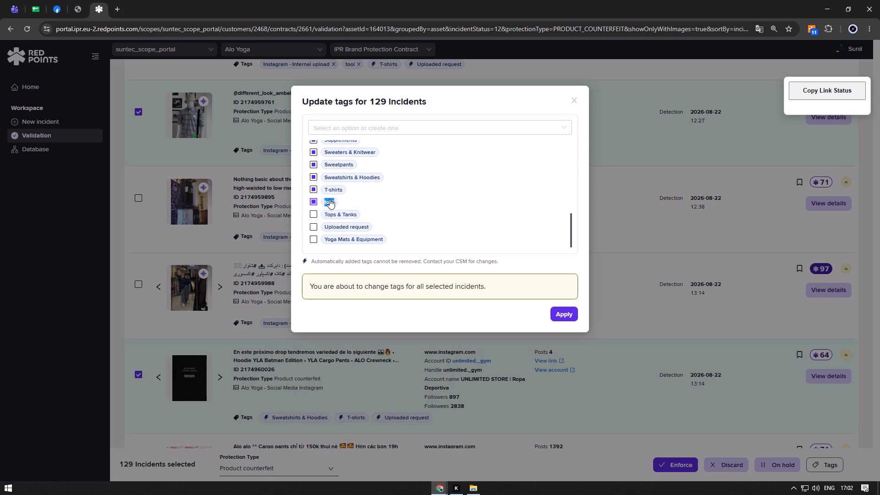
pyautogui.doubleClick(333, 190)
pyautogui.doubleClick(338, 175)
pyautogui.doubleClick(338, 162)
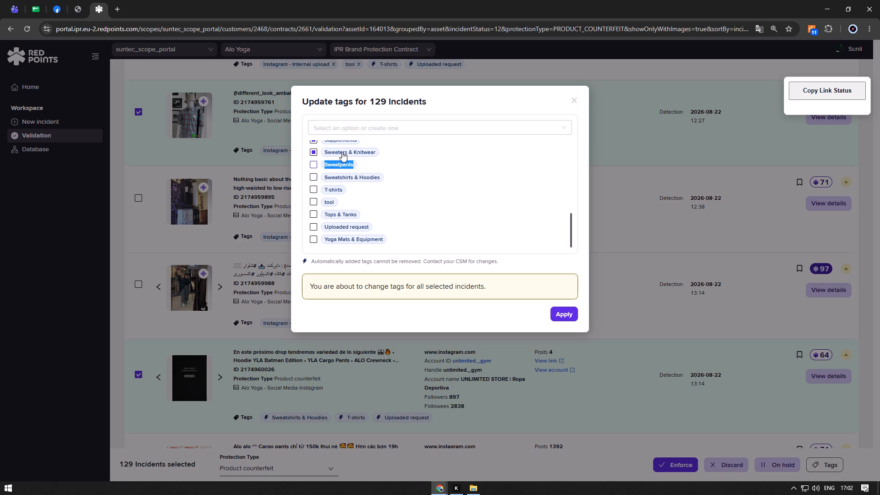
pyautogui.doubleClick(342, 152)
# Clear the remaining tags from Pants & Trousers through Supplements, including PATTERN - FAKE SITES & LINKS, and check the whole tag list.
pyautogui.scroll(1, 344, 183)
pyautogui.doubleClick(335, 183)
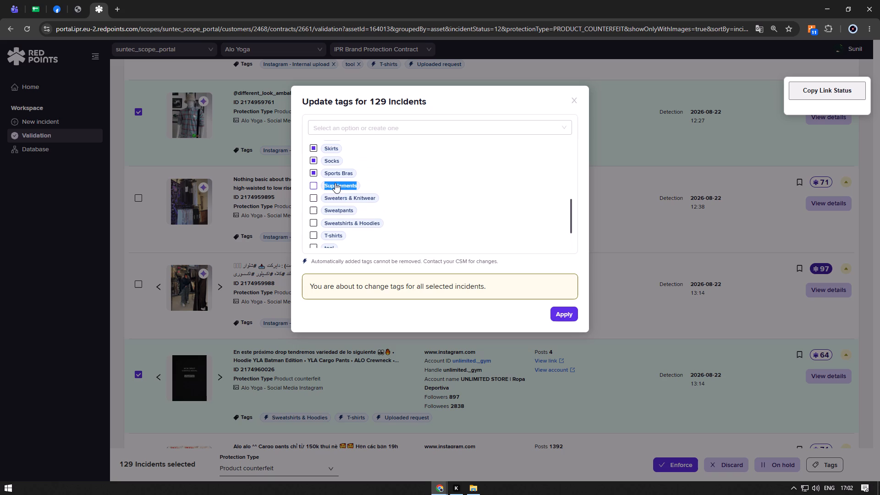
pyautogui.scroll(1, 335, 183)
pyautogui.doubleClick(335, 214)
pyautogui.doubleClick(335, 204)
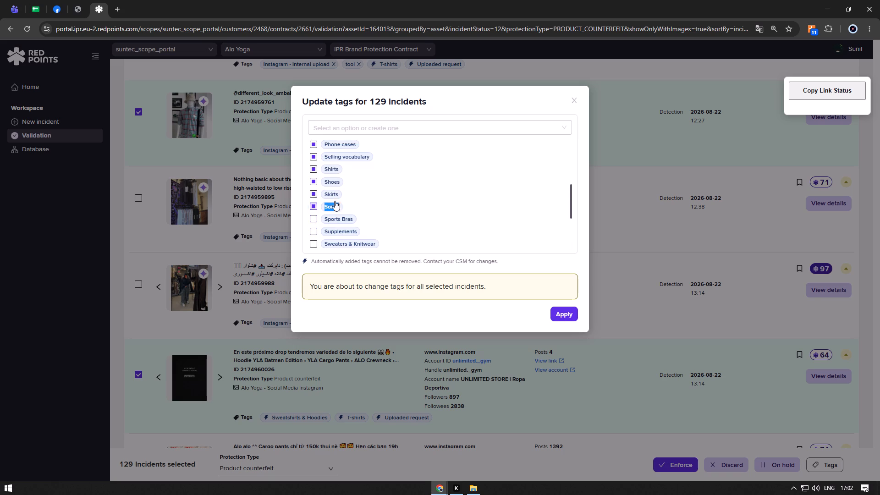
pyautogui.doubleClick(335, 196)
pyautogui.doubleClick(335, 181)
pyautogui.doubleClick(333, 170)
pyautogui.doubleClick(333, 159)
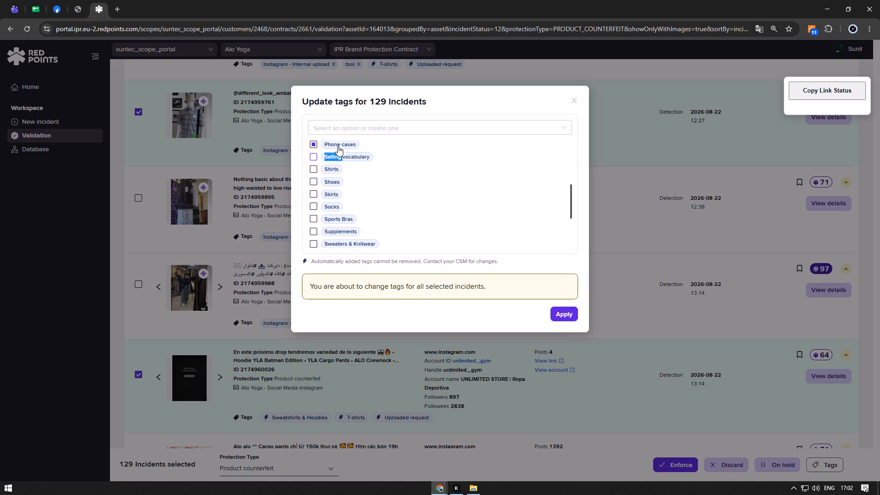
pyautogui.doubleClick(338, 146)
pyautogui.scroll(1, 344, 213)
pyautogui.doubleClick(343, 174)
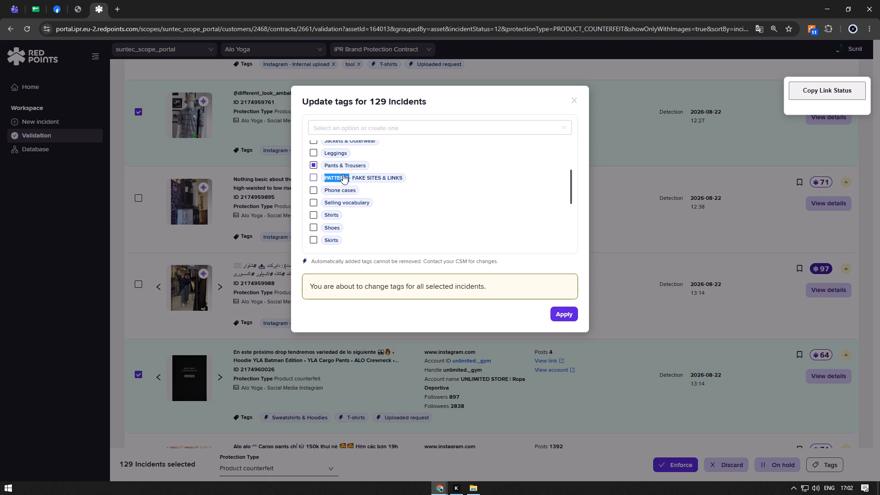
pyautogui.doubleClick(341, 167)
pyautogui.scroll(6, 374, 231)
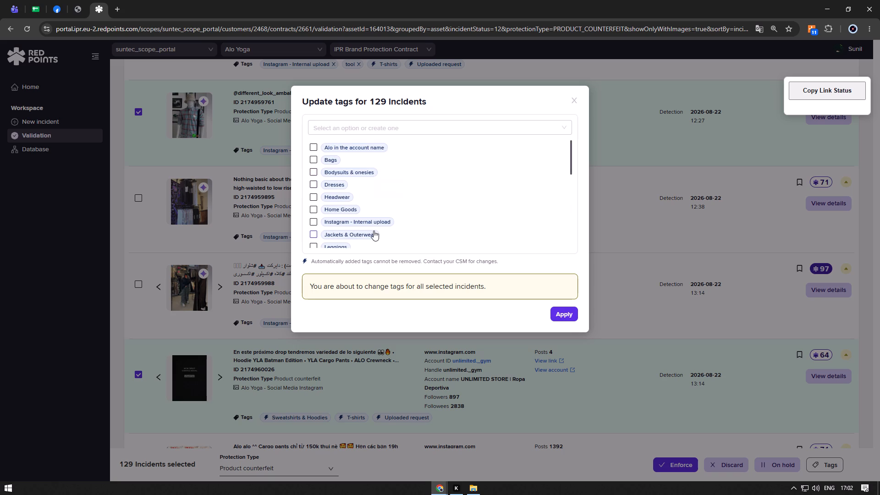
pyautogui.scroll(-5, 374, 231)
pyautogui.click(449, 200)
pyautogui.scroll(5, 465, 259)
pyautogui.scroll(4, 463, 220)
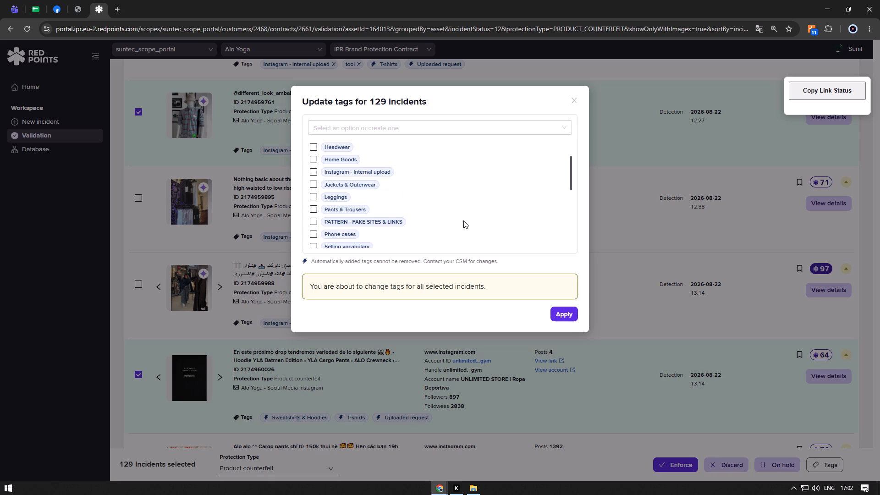
pyautogui.scroll(-5, 463, 220)
# Add the Unrelated content tag and apply the tag update to the selected incidents.
pyautogui.click(458, 131)
pyautogui.write('unre')
pyautogui.press('Up')
pyautogui.press('Up')
pyautogui.press('Return')
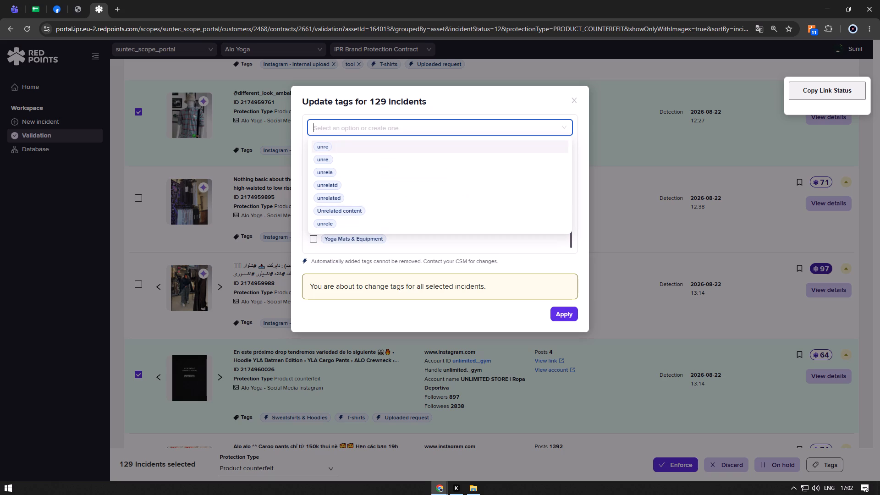
pyautogui.scroll(6, 467, 182)
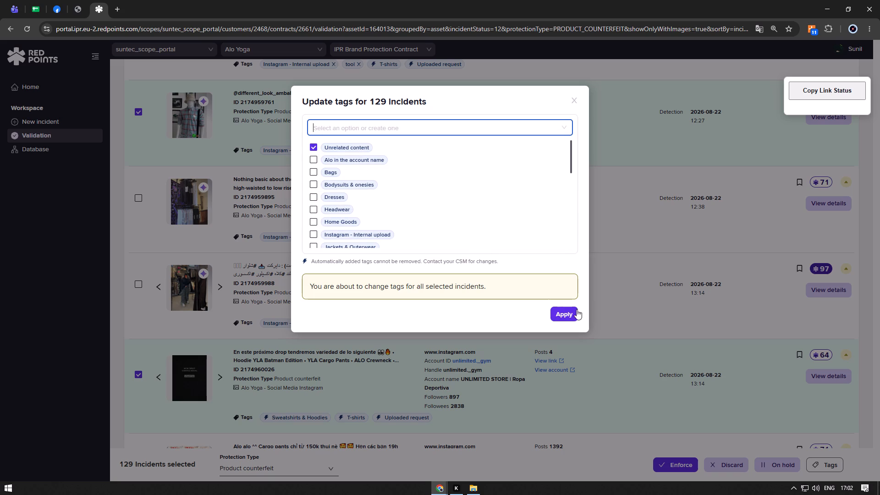
pyautogui.click(567, 311)
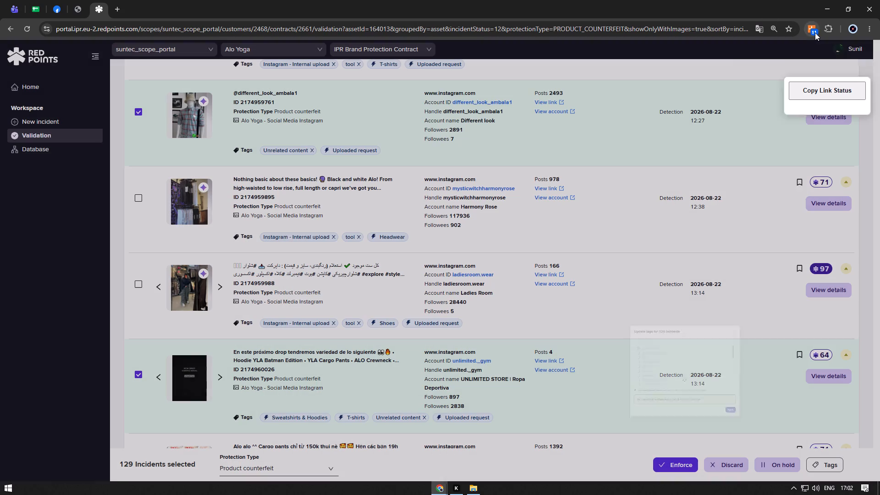
# Open the options page of the Simple Counter Button extension.
pyautogui.rightClick(815, 33)
pyautogui.click(761, 166)
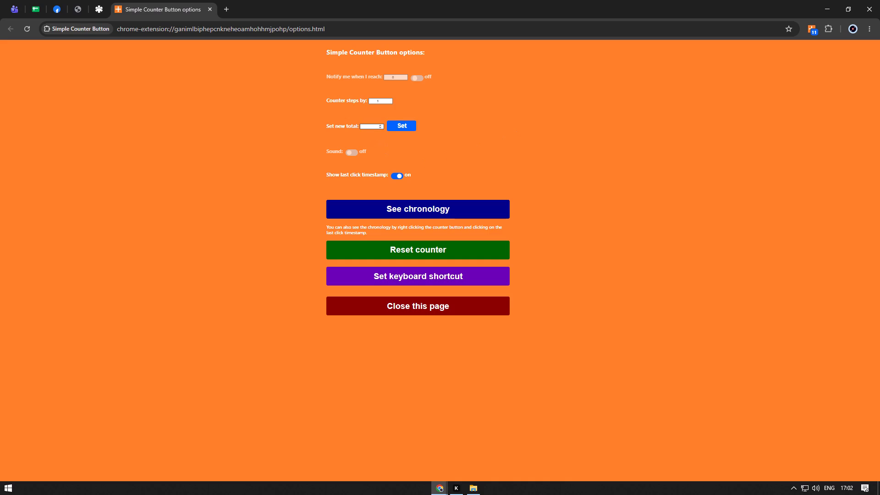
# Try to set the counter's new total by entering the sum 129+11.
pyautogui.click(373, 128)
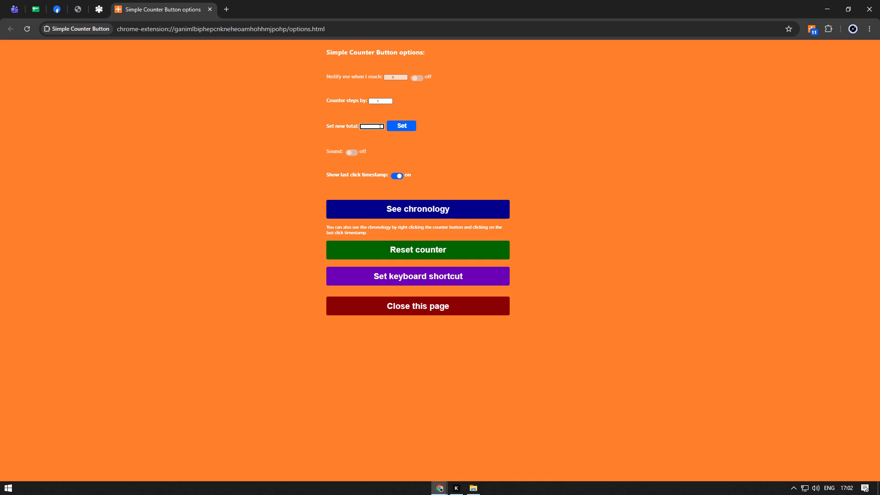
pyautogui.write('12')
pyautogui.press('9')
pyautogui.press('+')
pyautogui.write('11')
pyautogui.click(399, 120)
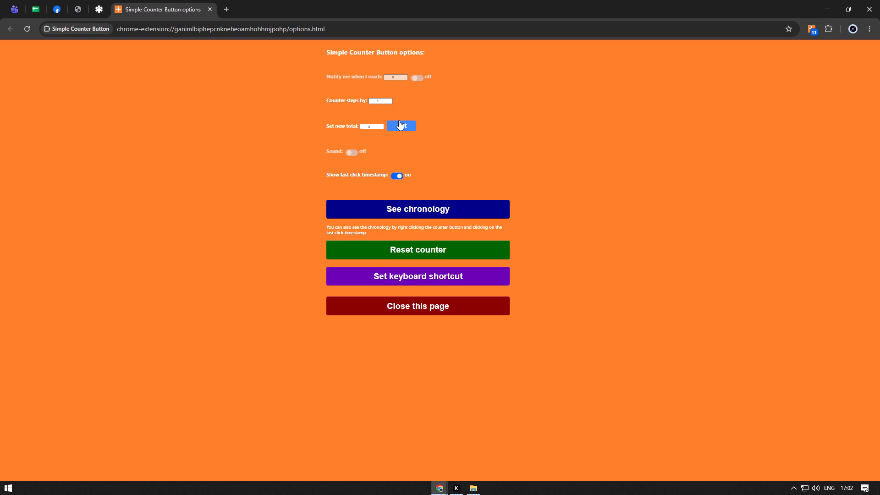
# Set the counter's new total to 140, without a leading zero.
pyautogui.click(374, 122)
pyautogui.click(373, 128)
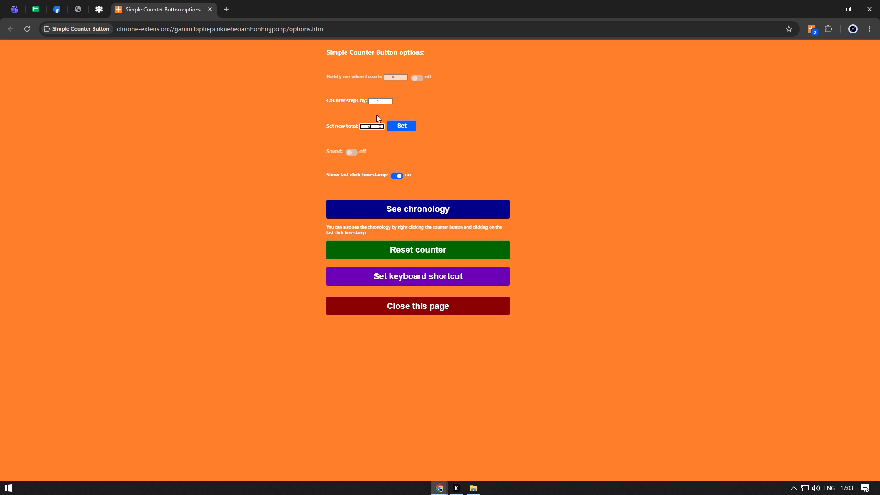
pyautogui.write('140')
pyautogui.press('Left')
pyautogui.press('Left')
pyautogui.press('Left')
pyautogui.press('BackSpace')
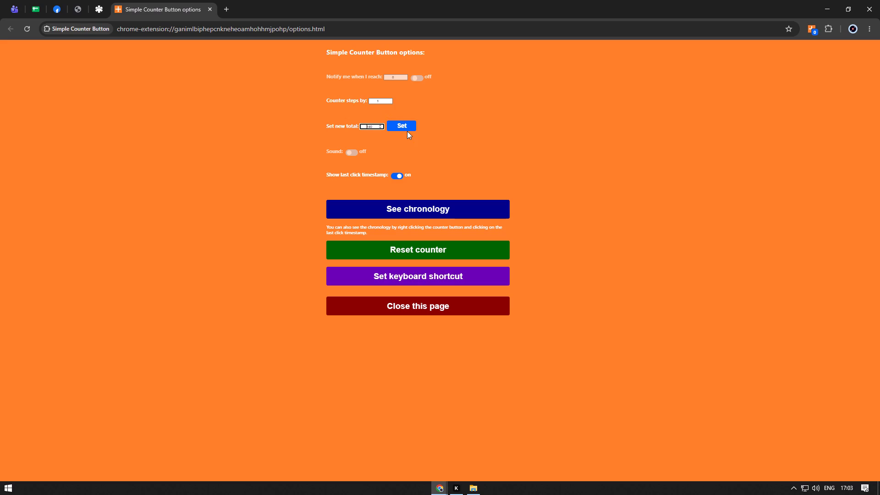
# Apply the new total of 140 to the counter.
pyautogui.click(407, 131)
pyautogui.click(406, 113)
pyautogui.click(404, 118)
pyautogui.click(404, 125)
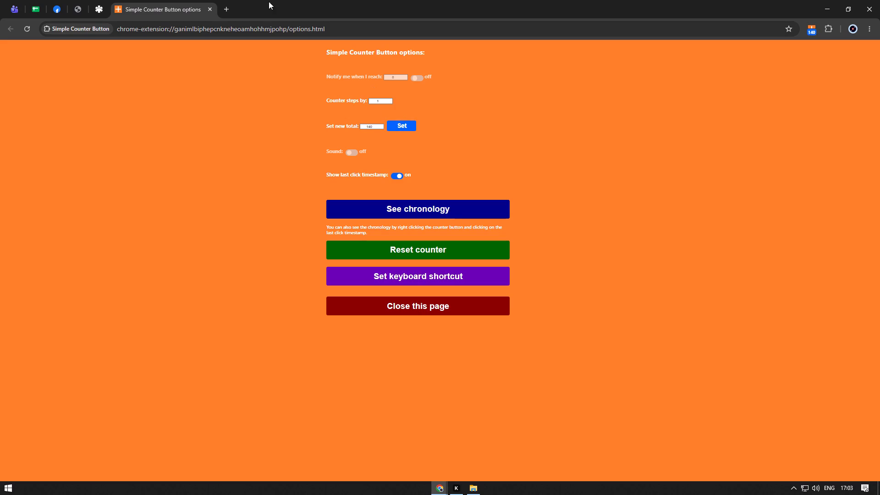
# Check the sum 129+11 in a new browser tab and close that tab.
pyautogui.click(220, 5)
pyautogui.click(227, 9)
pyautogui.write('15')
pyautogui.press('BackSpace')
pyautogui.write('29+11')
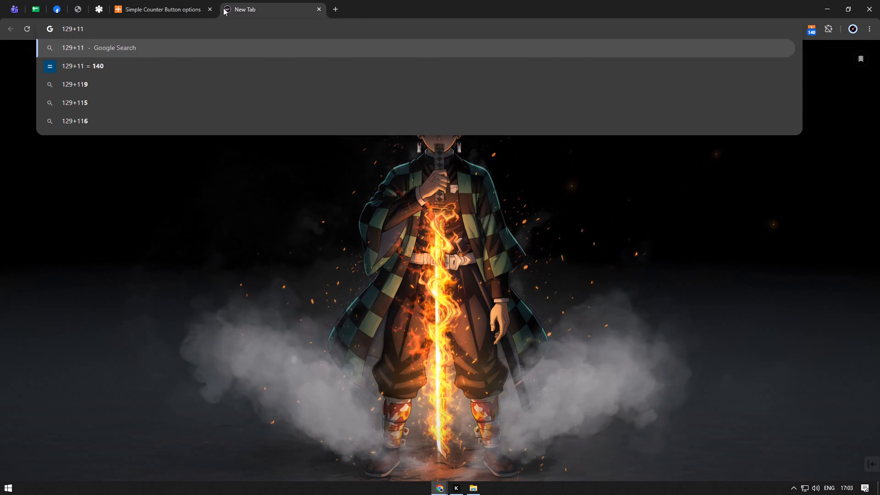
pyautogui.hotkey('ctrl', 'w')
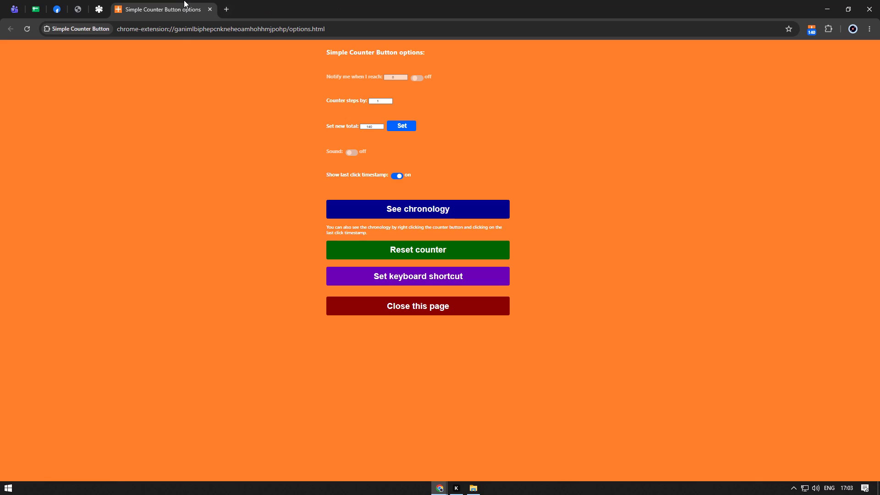
# Close the options page of the Simple Counter Button extension.
pyautogui.middleClick(184, 0)
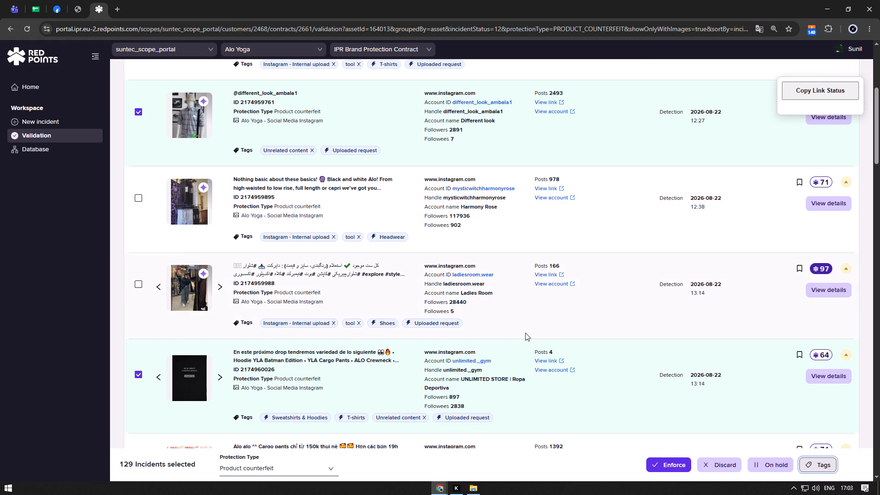
# Change the Red Points validation queue from the asset grouping to the All Incidents view.
pyautogui.middleClick(525, 333)
pyautogui.click(523, 264)
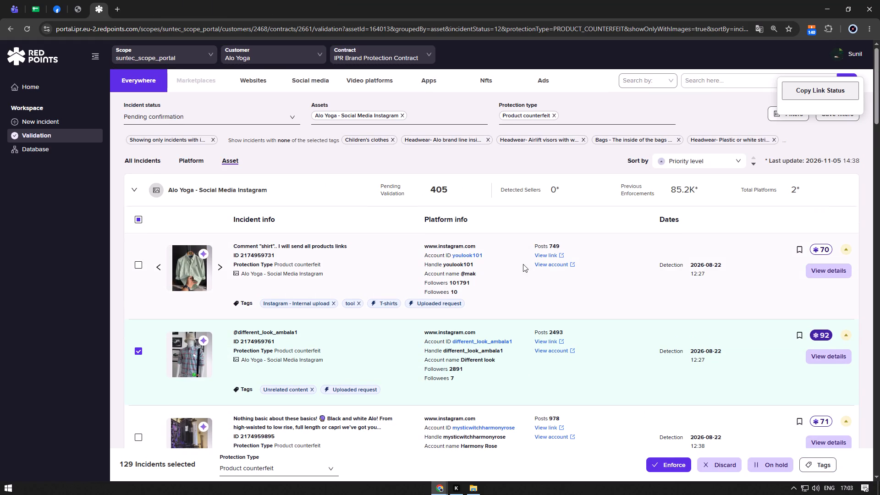
pyautogui.click(154, 162)
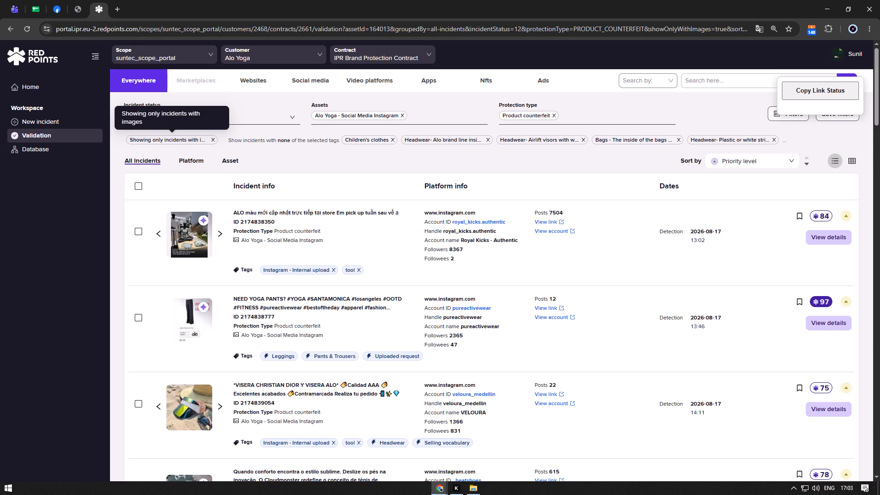
# Close the Red Points validation page.
pyautogui.middleClick(98, 0)
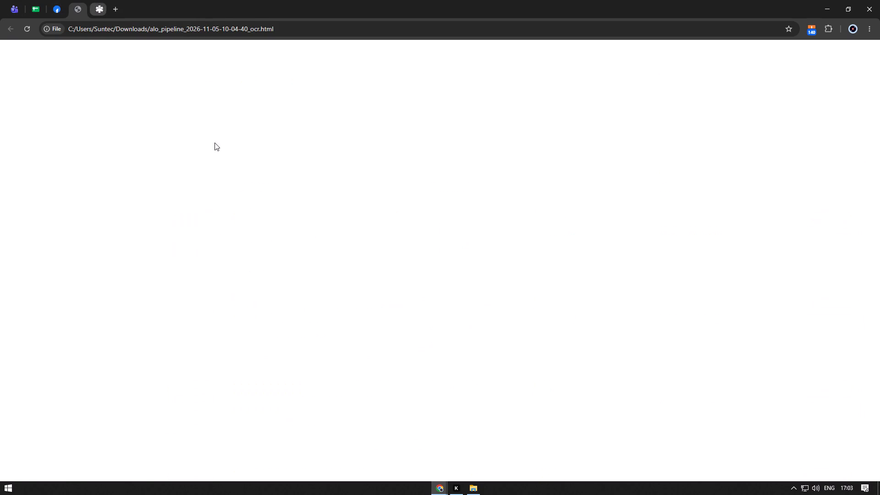
# Bring up the browser window holding the Evidence PDF and close it.
pyautogui.click(444, 485)
pyautogui.click(451, 465)
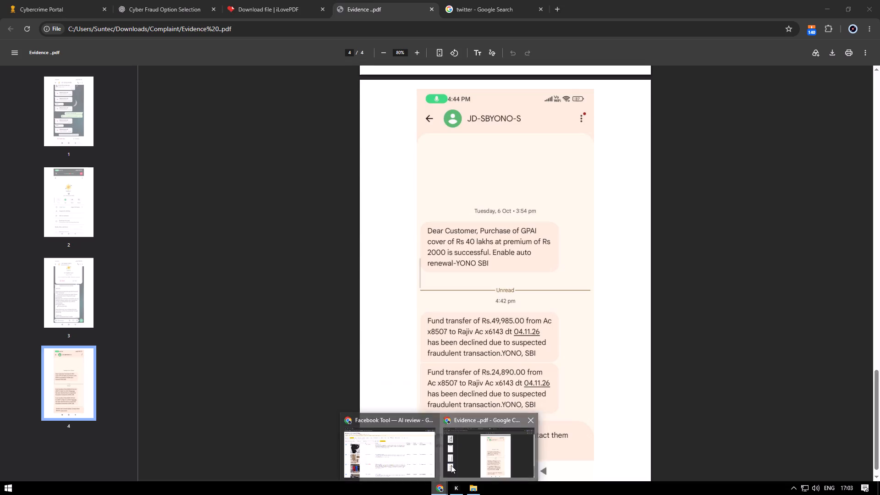
pyautogui.click(879, 0)
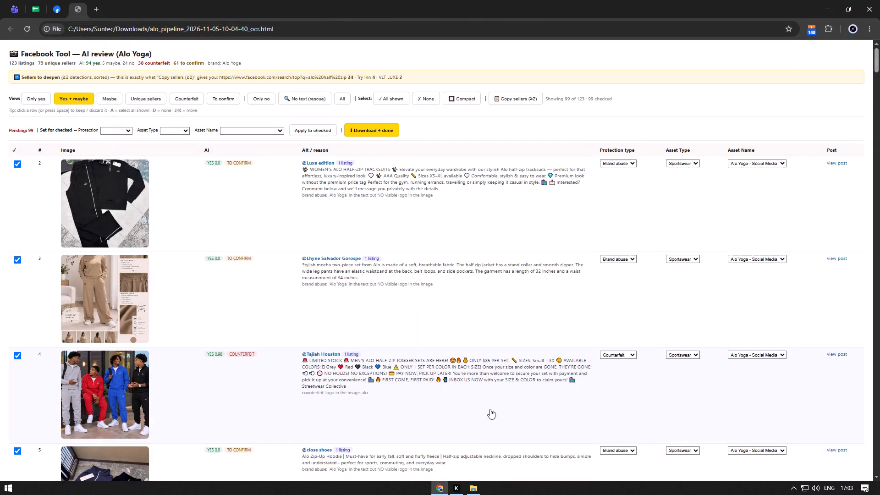
# Switch to the File Explorer window showing the 2-OCR folder.
pyautogui.click(471, 494)
pyautogui.click(471, 494)
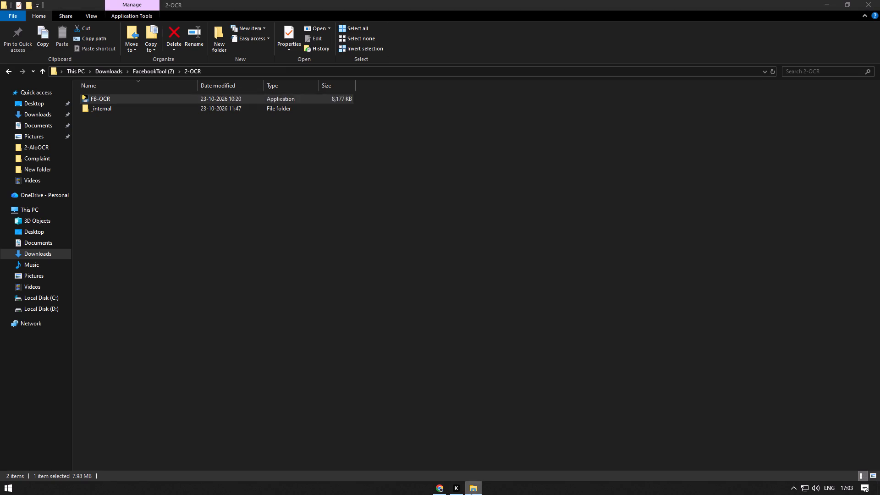